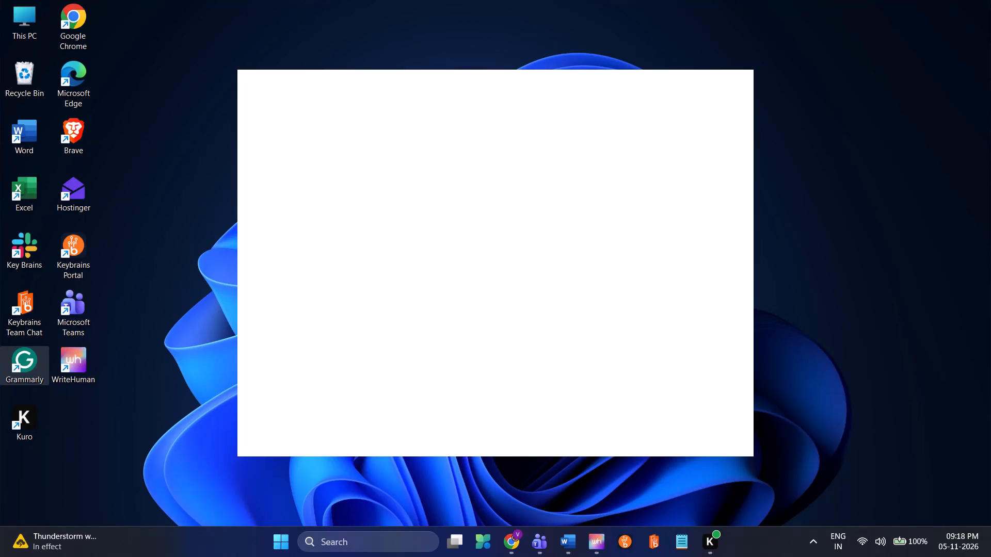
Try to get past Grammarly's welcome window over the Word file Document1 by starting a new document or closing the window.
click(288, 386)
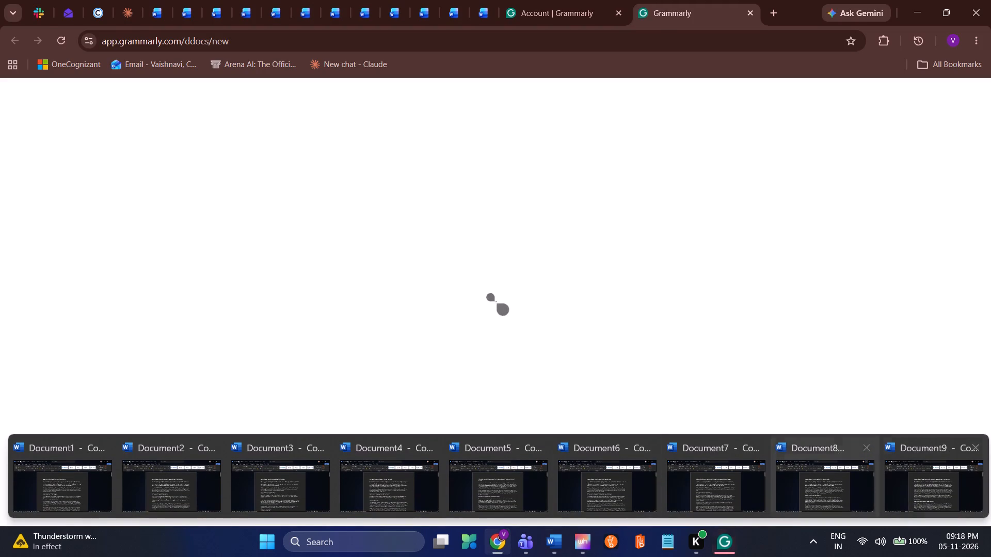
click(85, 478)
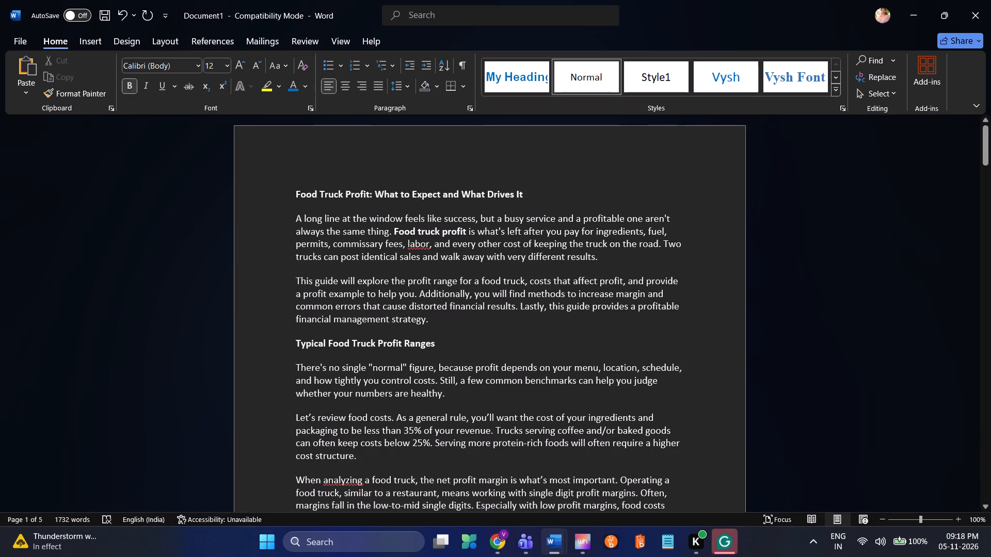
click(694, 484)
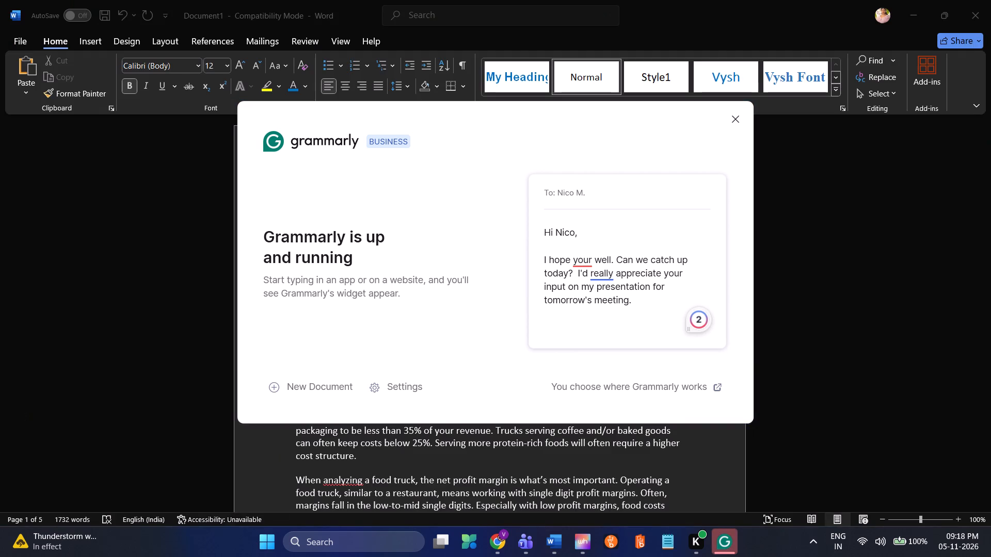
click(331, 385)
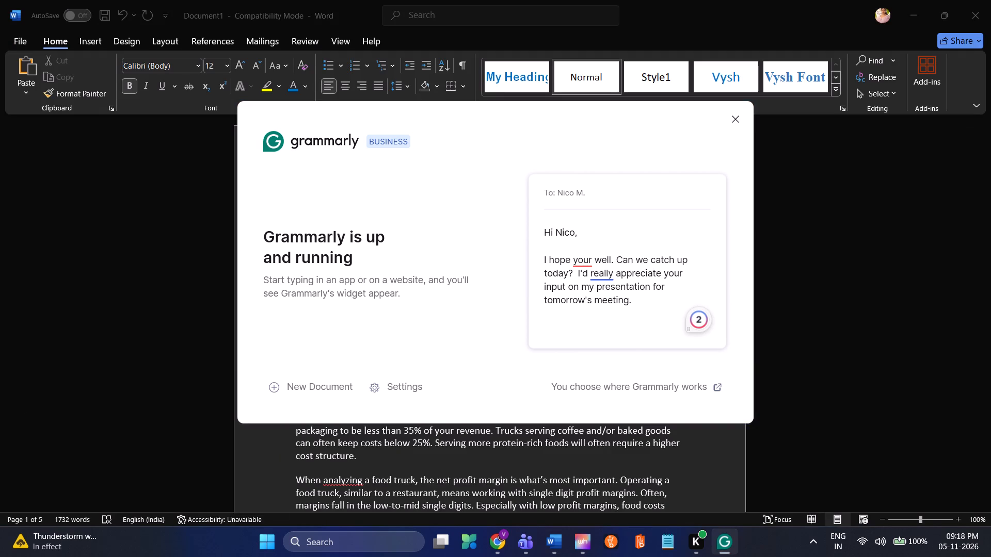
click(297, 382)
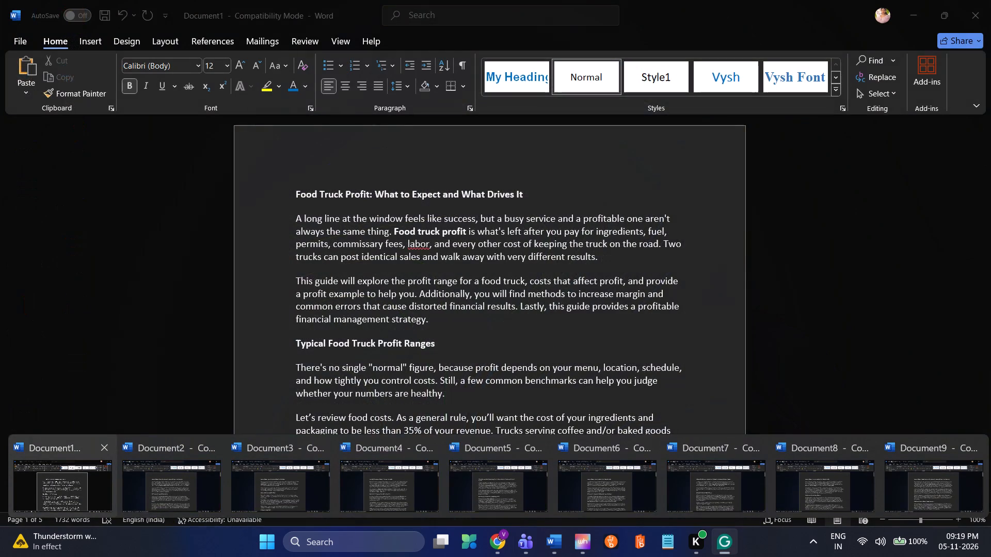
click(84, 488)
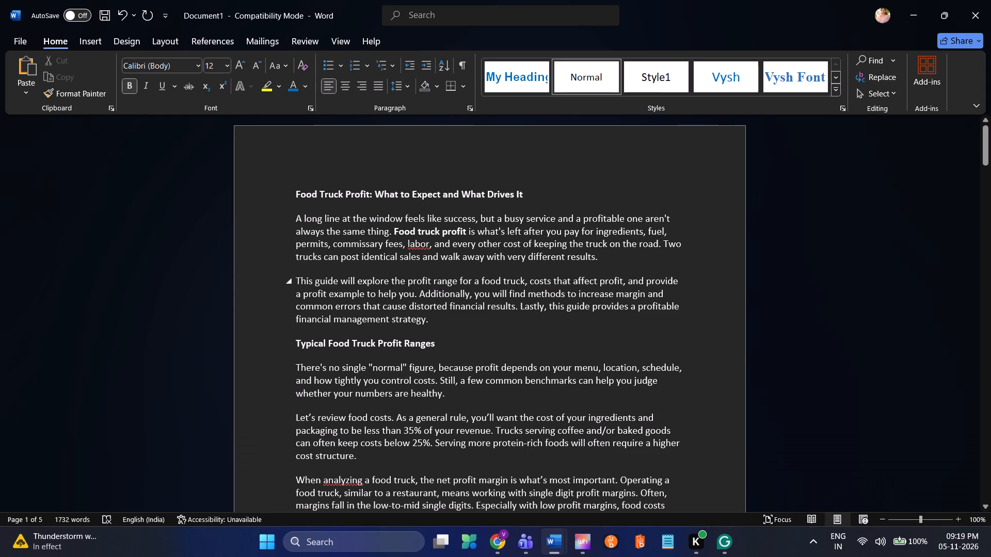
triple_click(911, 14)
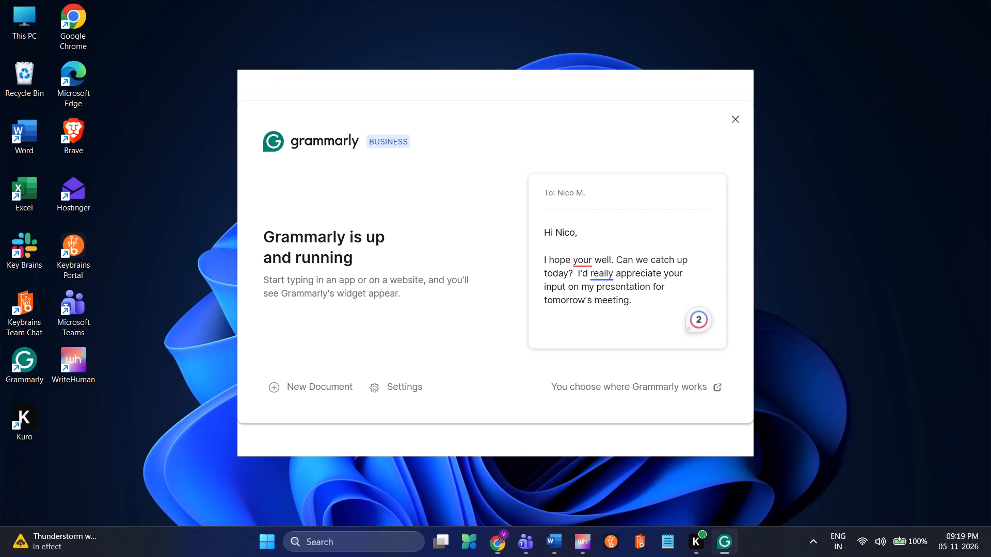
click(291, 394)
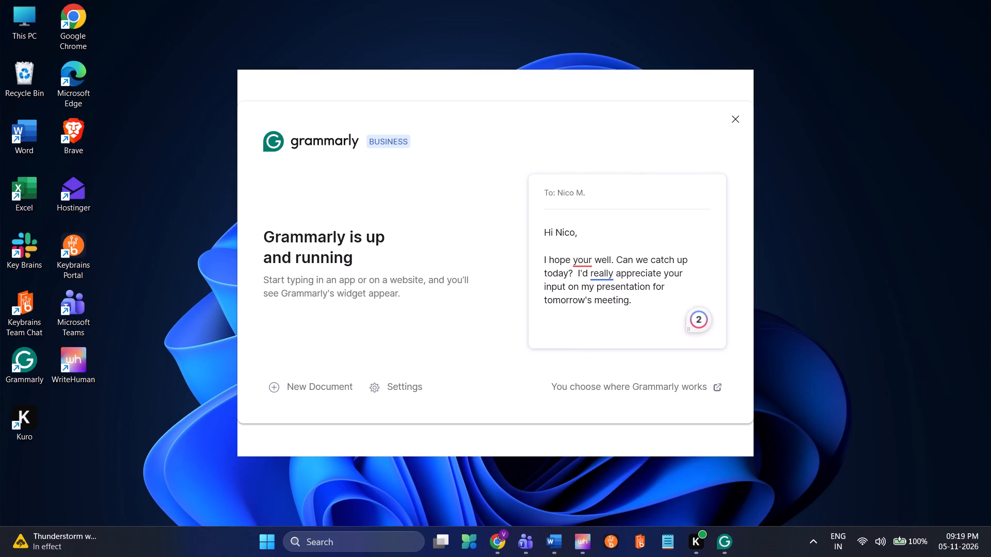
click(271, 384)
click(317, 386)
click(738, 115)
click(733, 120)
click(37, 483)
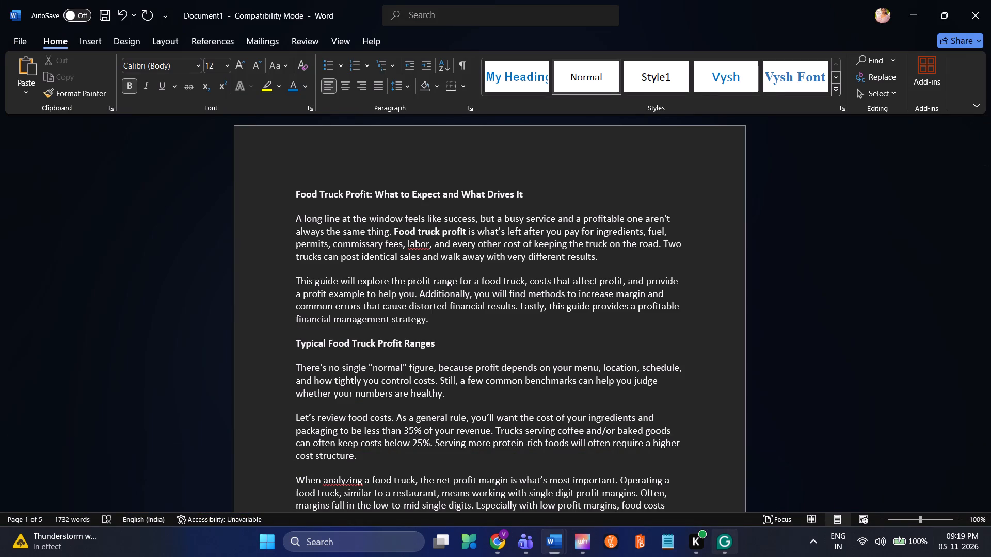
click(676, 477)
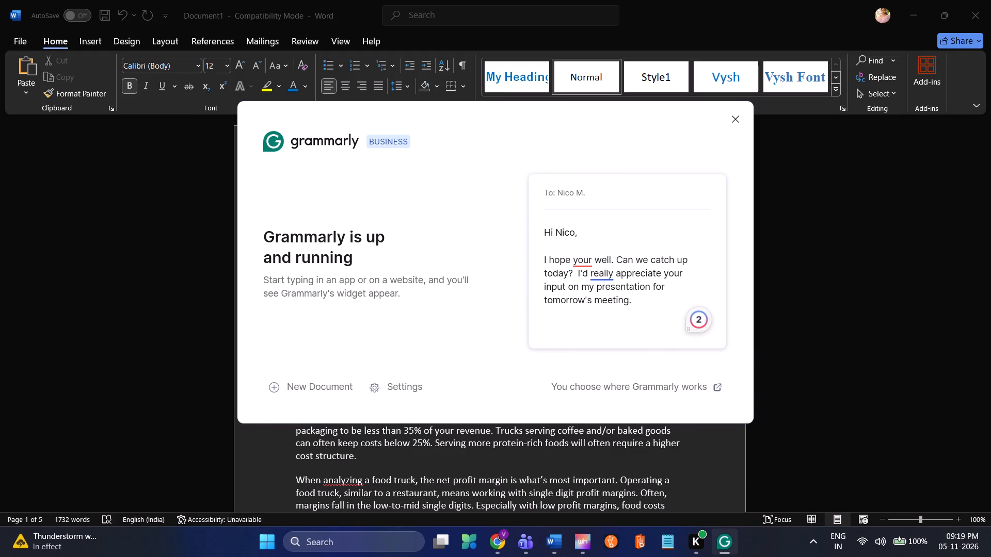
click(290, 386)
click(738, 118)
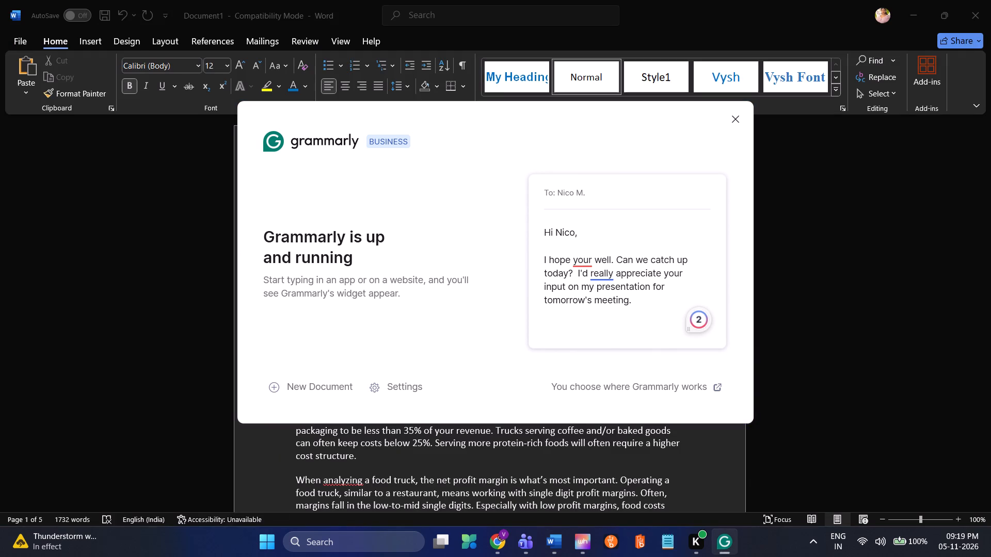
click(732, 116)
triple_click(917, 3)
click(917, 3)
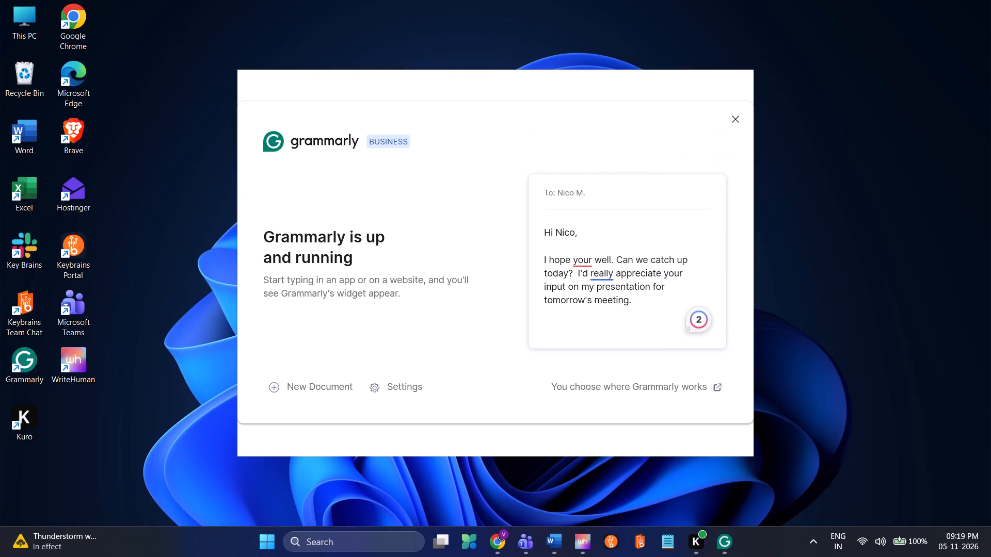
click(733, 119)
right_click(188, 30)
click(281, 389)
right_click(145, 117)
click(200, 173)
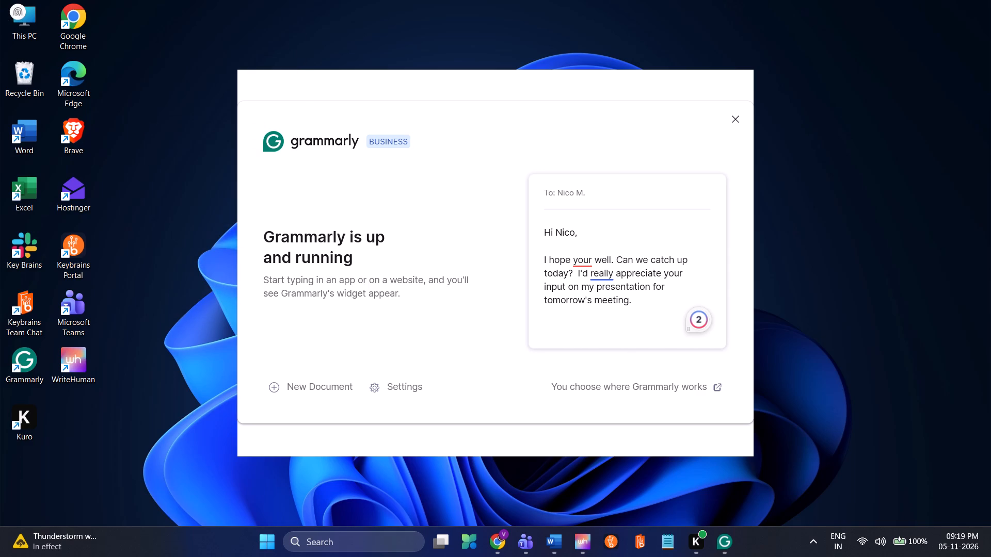
Get past Grammarly's welcome window with a new document and bring up Grammarly's suggestions for the Word file Document1.
click(259, 385)
click(271, 385)
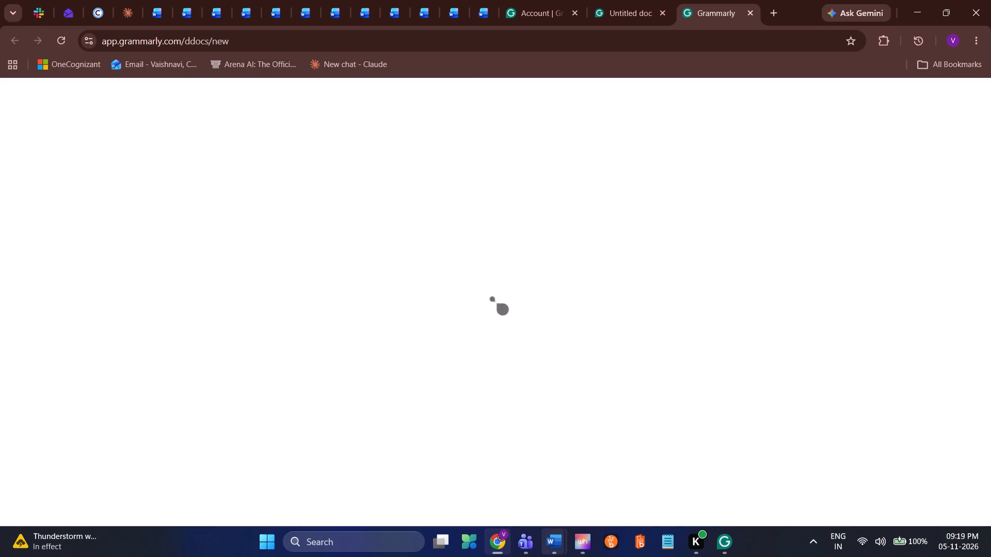
click(74, 493)
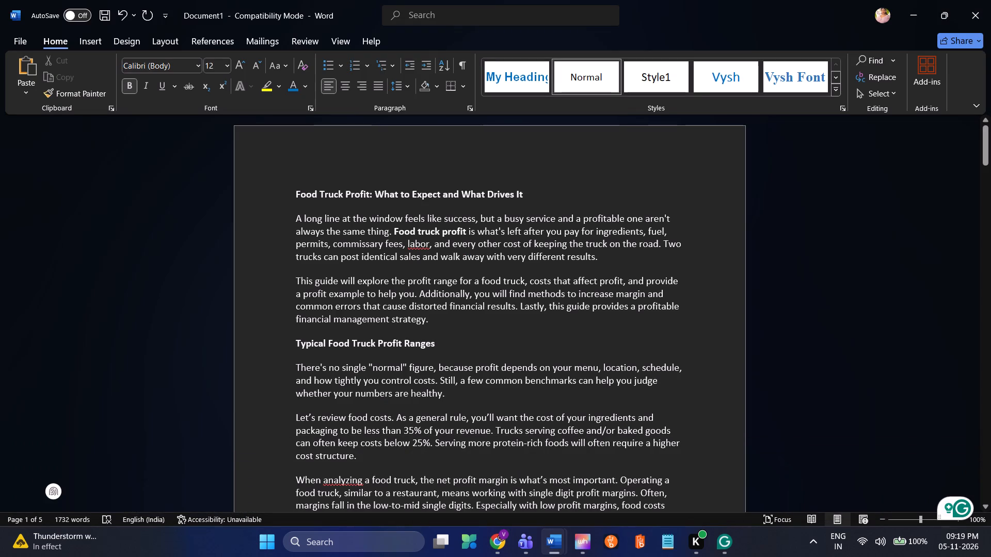
click(961, 518)
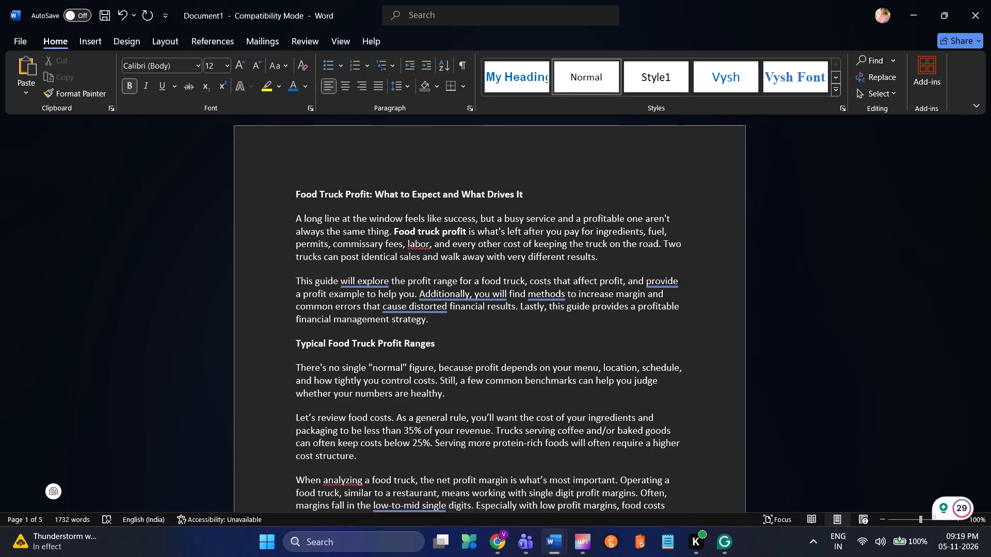
click(960, 506)
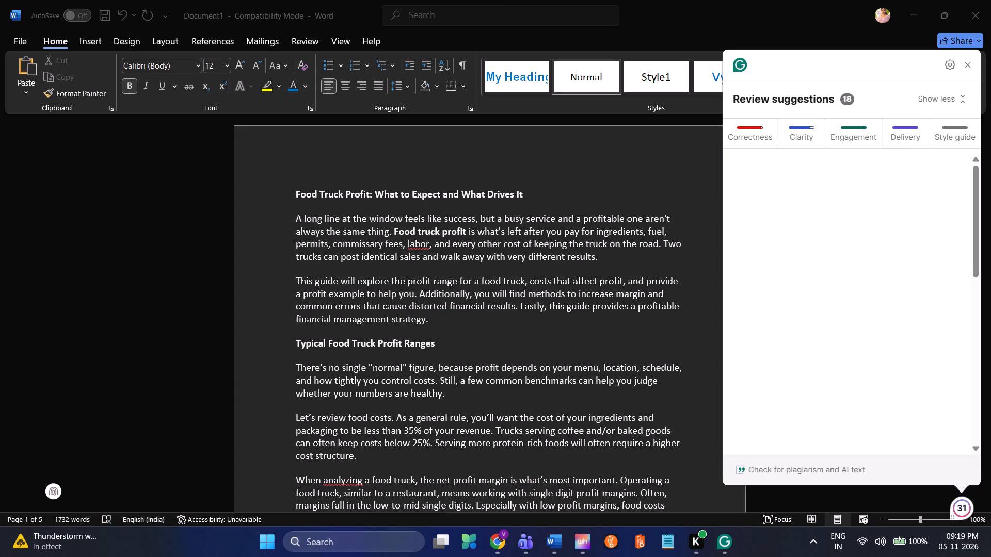
Accept all of Grammarly's correctness suggestions for the food truck profit article in Document1.
click(749, 134)
click(738, 234)
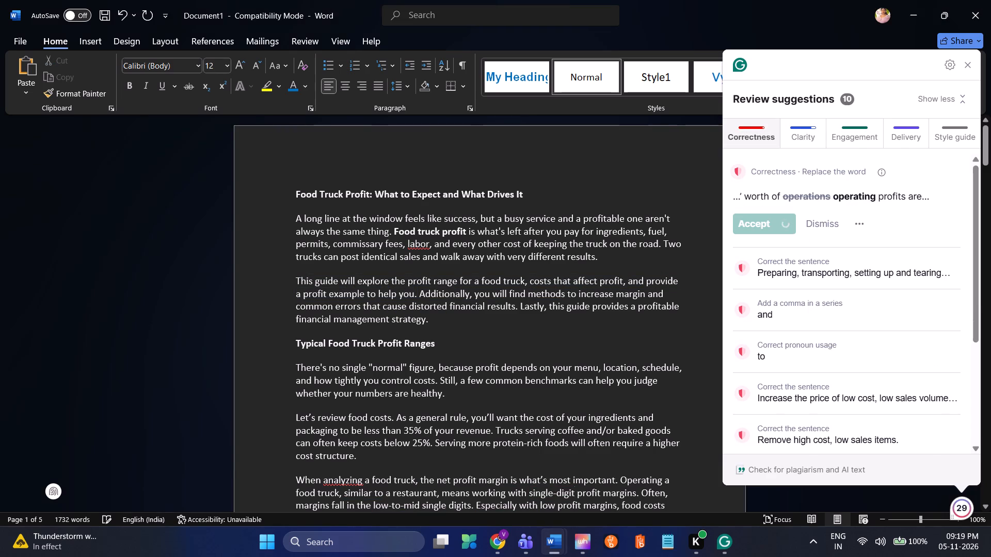
click(743, 213)
click(745, 220)
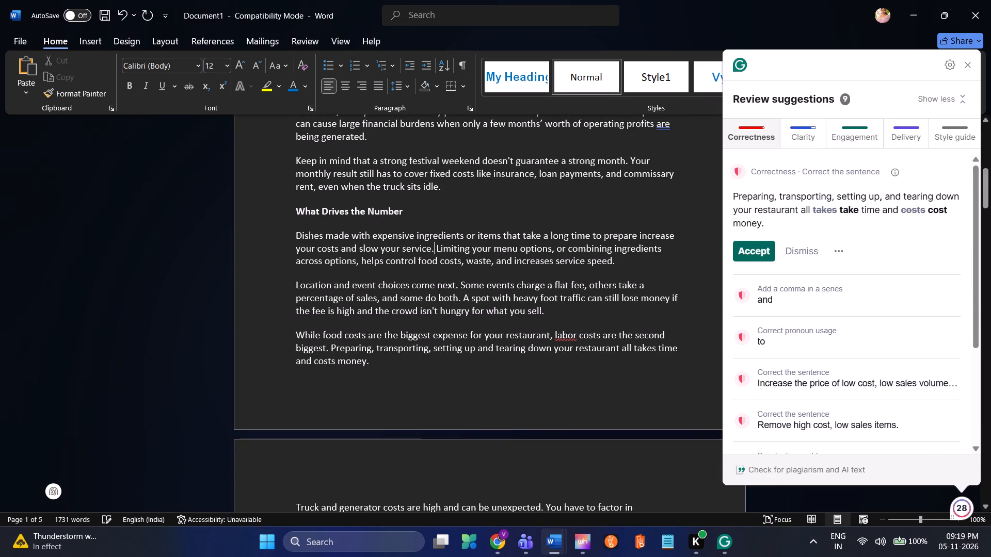
click(742, 248)
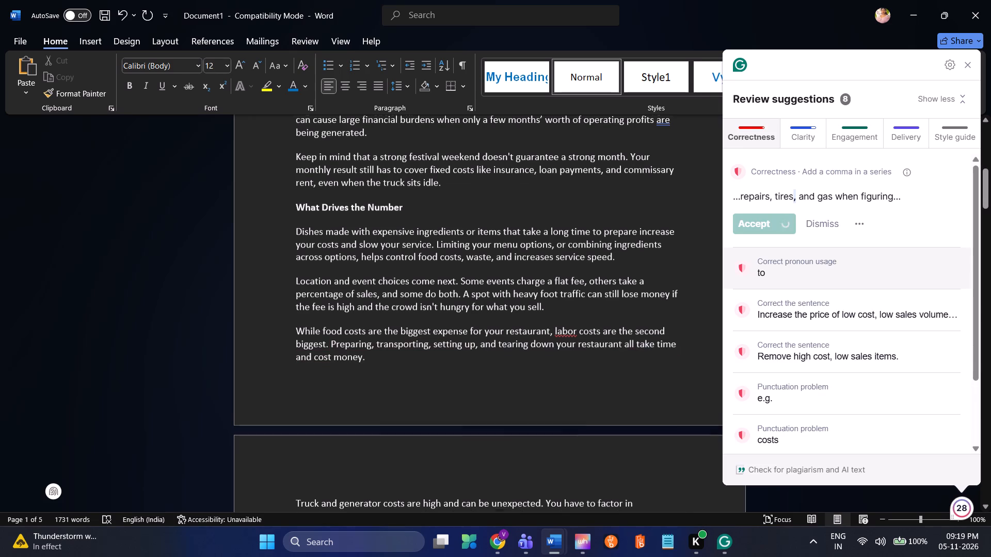
click(748, 230)
click(748, 230)
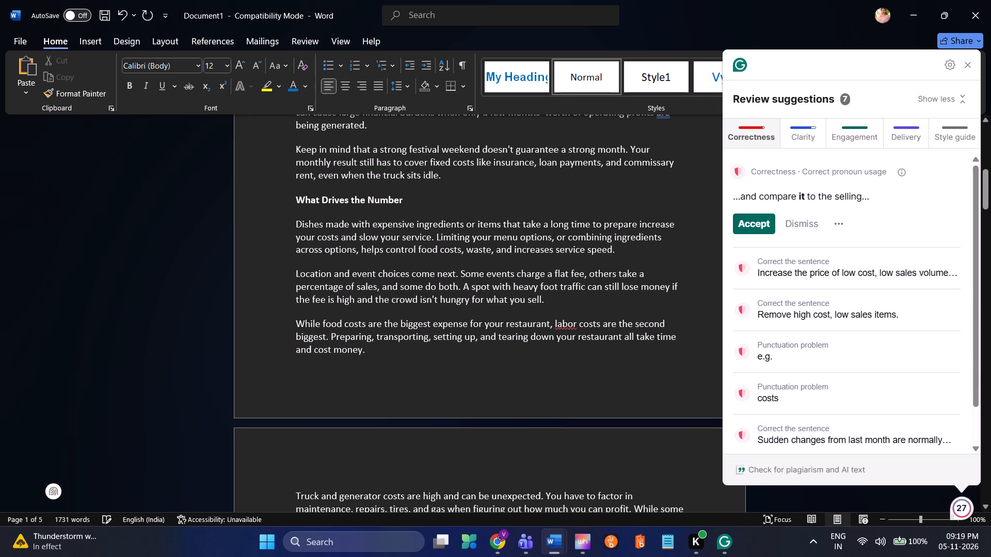
click(748, 230)
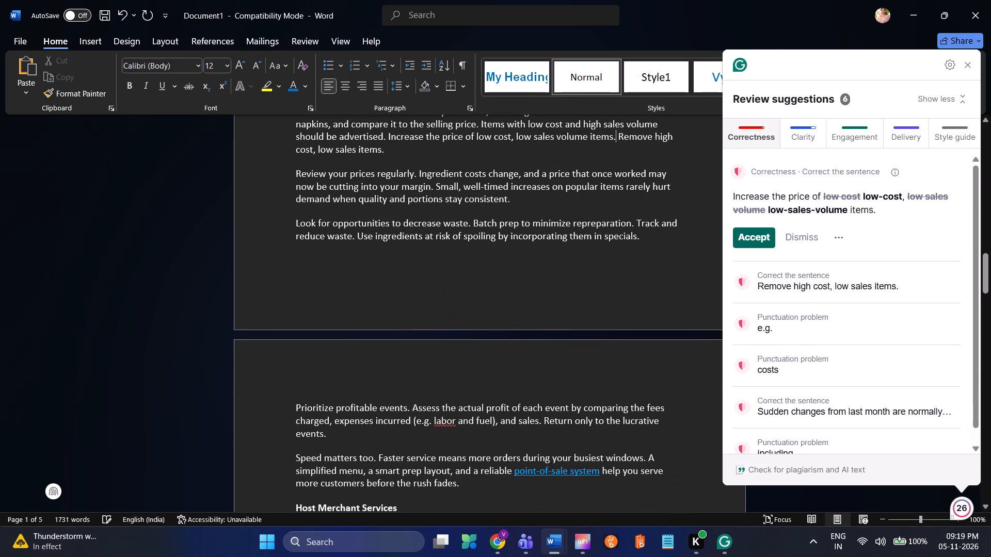
click(750, 243)
click(750, 243)
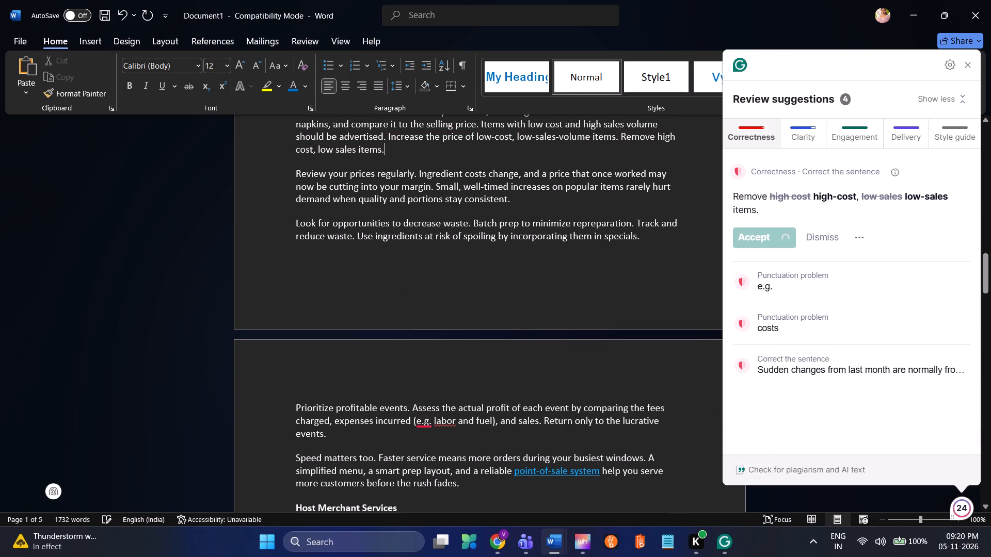
click(752, 228)
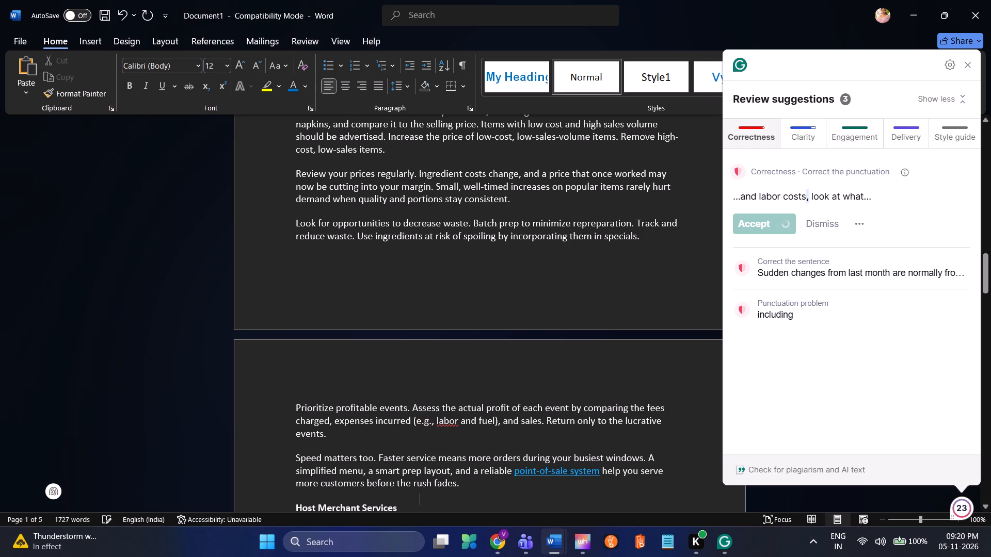
click(752, 228)
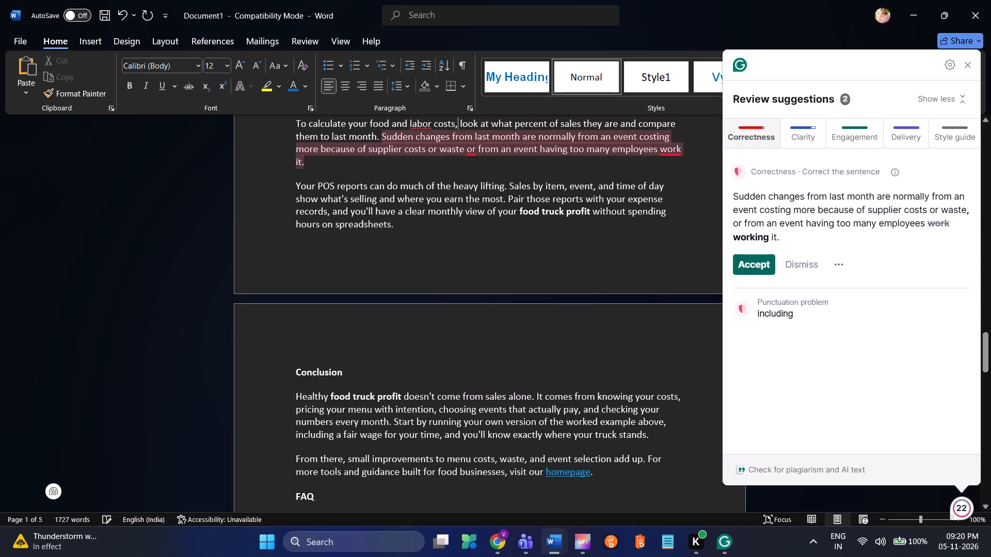
click(752, 261)
click(750, 228)
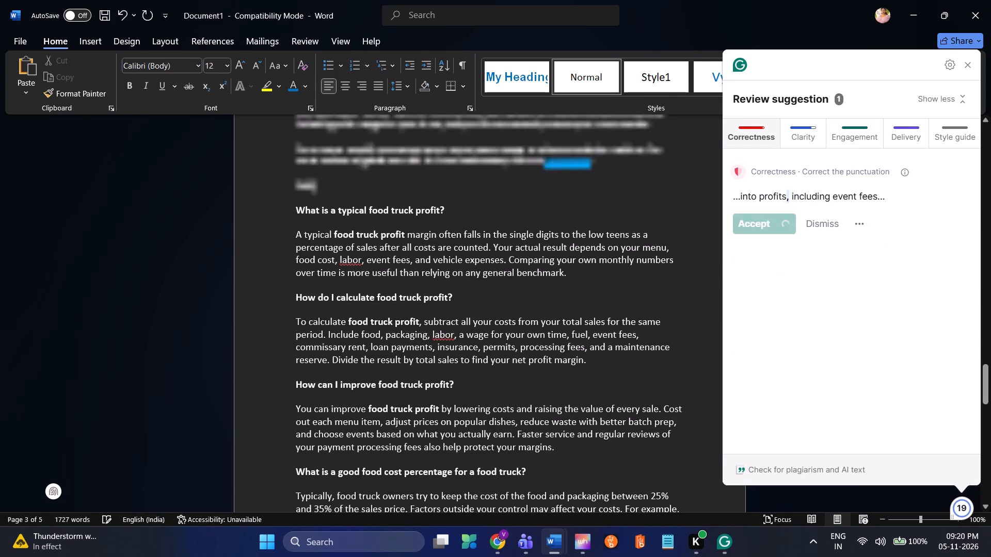
Accept Grammarly's clarity rewrites of the FAQ sentences starting "Typically, food truck owners", "Become aware of your costs" and "There are many costs".
scroll(632, 264, up, 14)
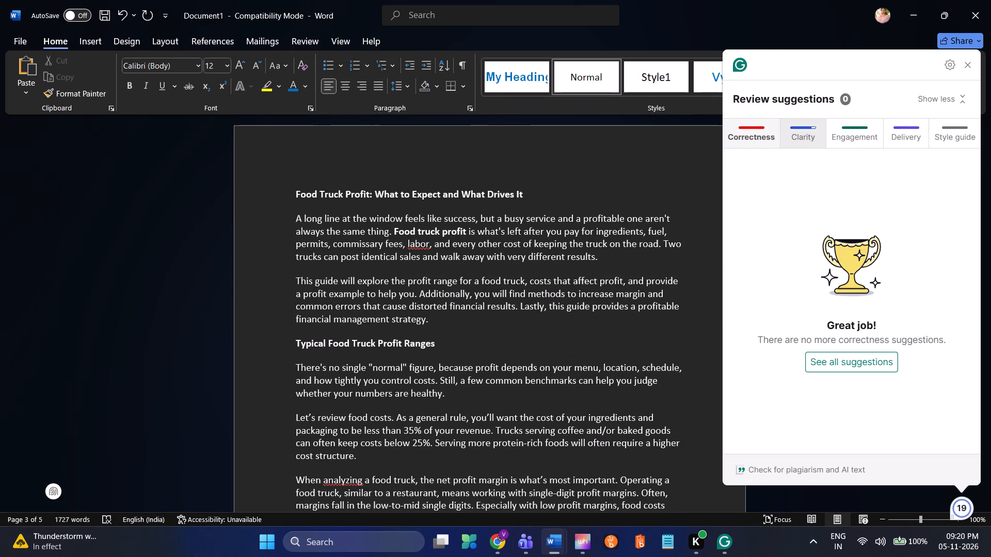
click(785, 130)
scroll(765, 438, down, 4)
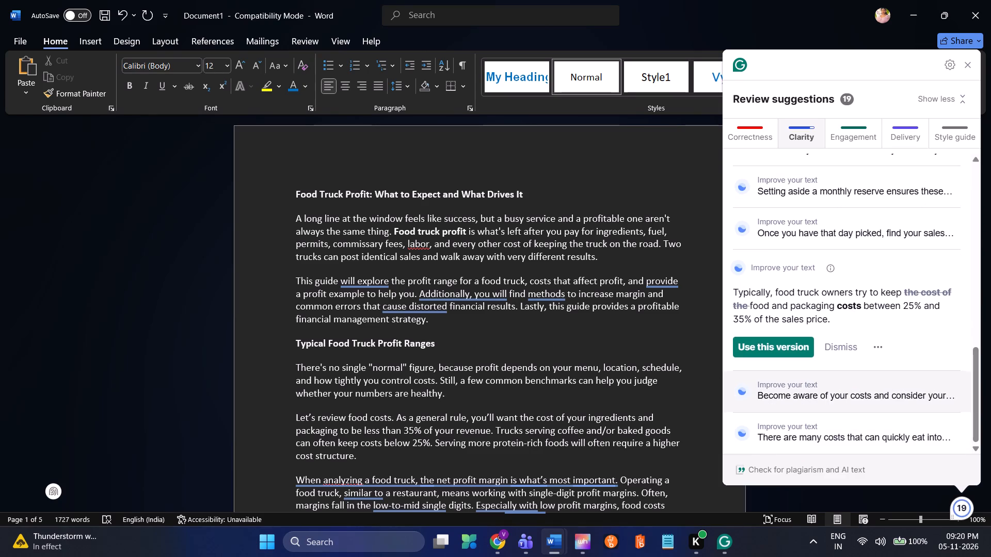
click(745, 348)
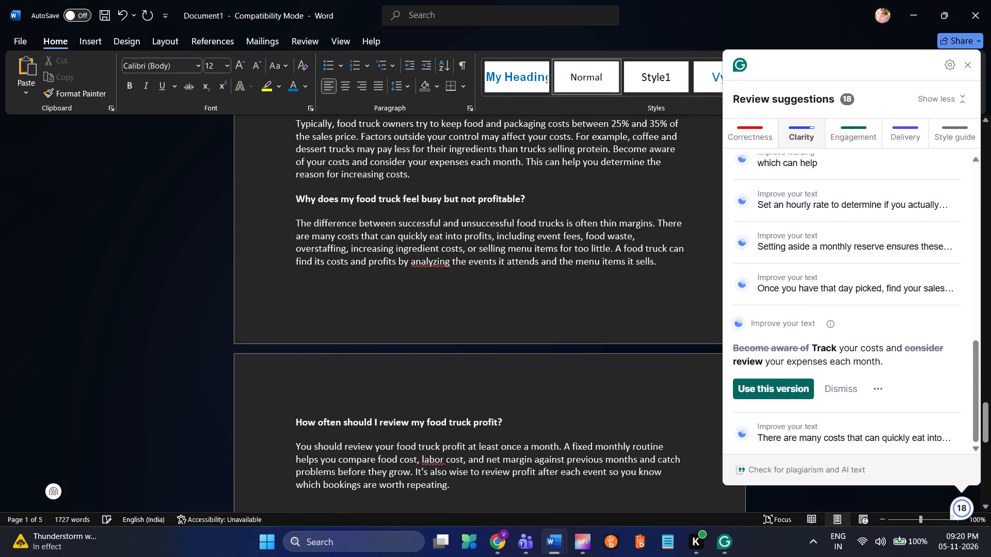
click(745, 392)
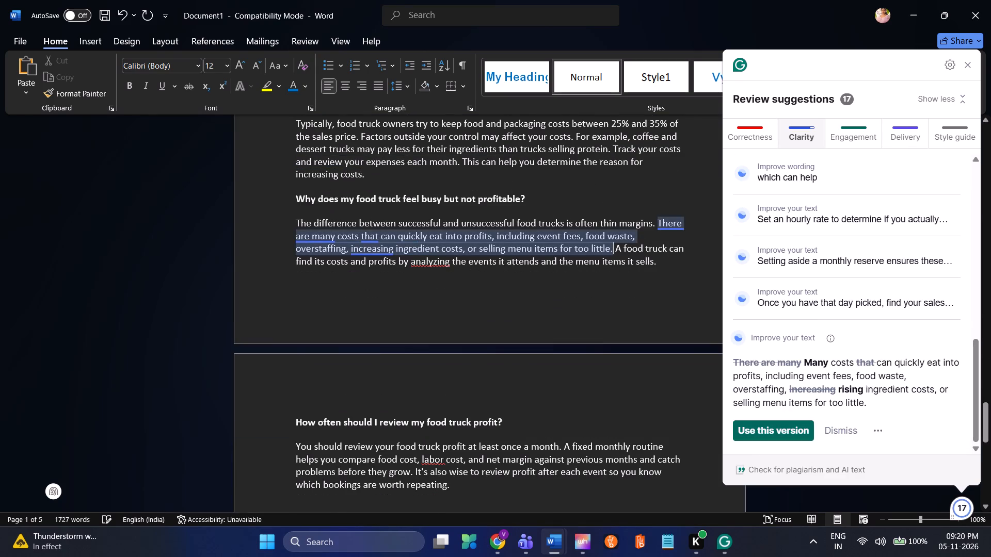
click(744, 434)
Accept the clarity suggestions changing "which can help" to "helping" and rewriting the "Set an hourly rate" and "Setting aside a monthly reserve" sentences.
scroll(809, 232, up, 1)
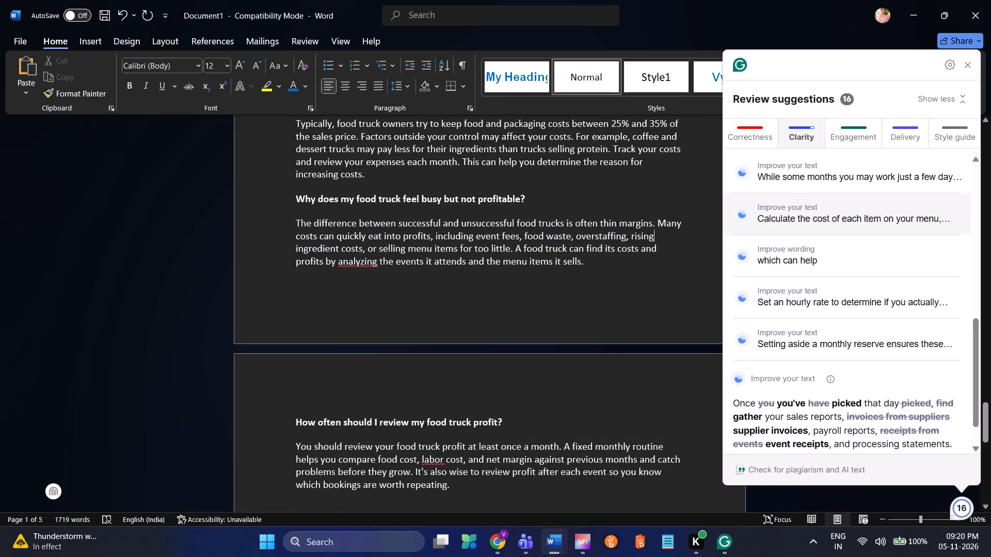
click(809, 246)
click(765, 293)
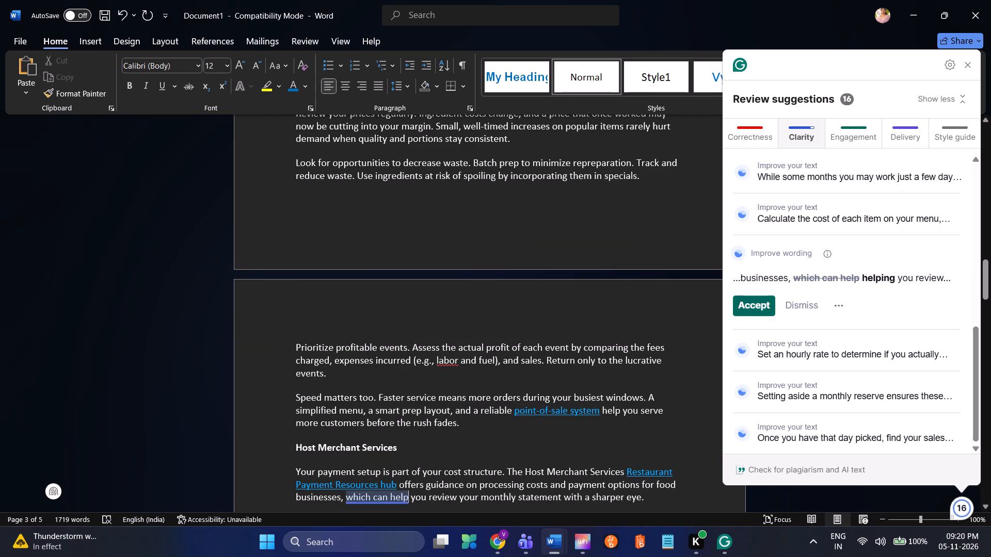
click(765, 301)
click(759, 355)
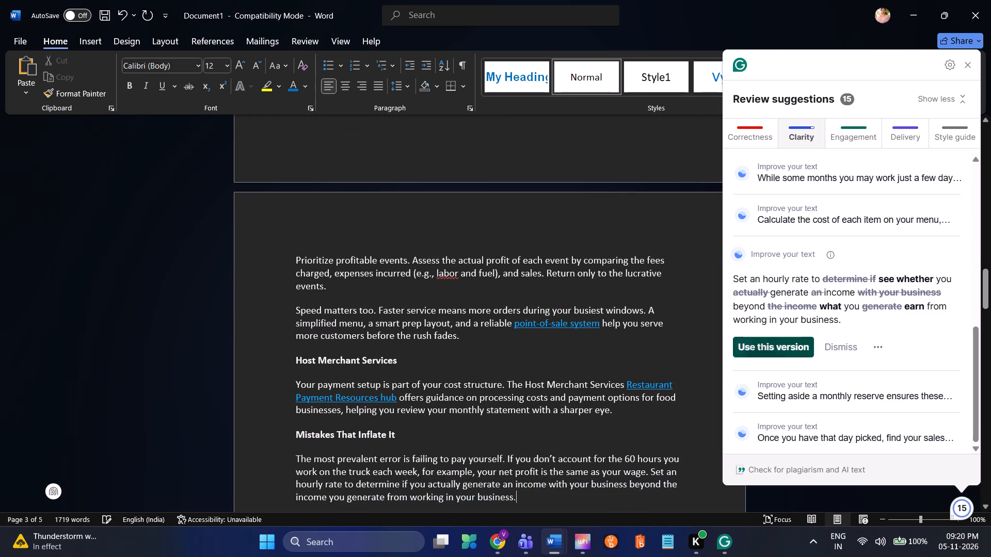
click(757, 388)
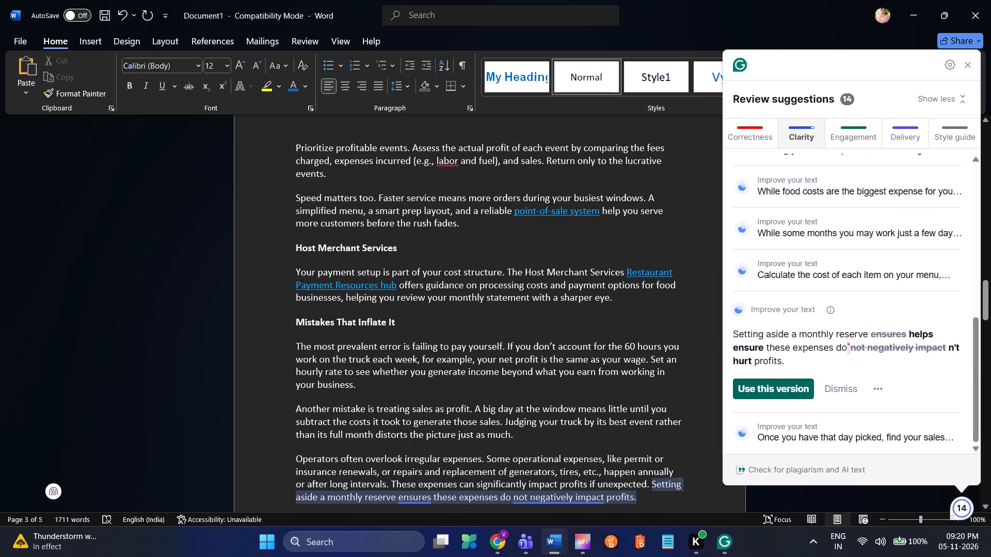
Accept the clarity suggestions for "low-to-mid single" and the sentence starting "Especially with low profit margins" in the profit ranges section.
scroll(767, 351, up, 3)
click(769, 341)
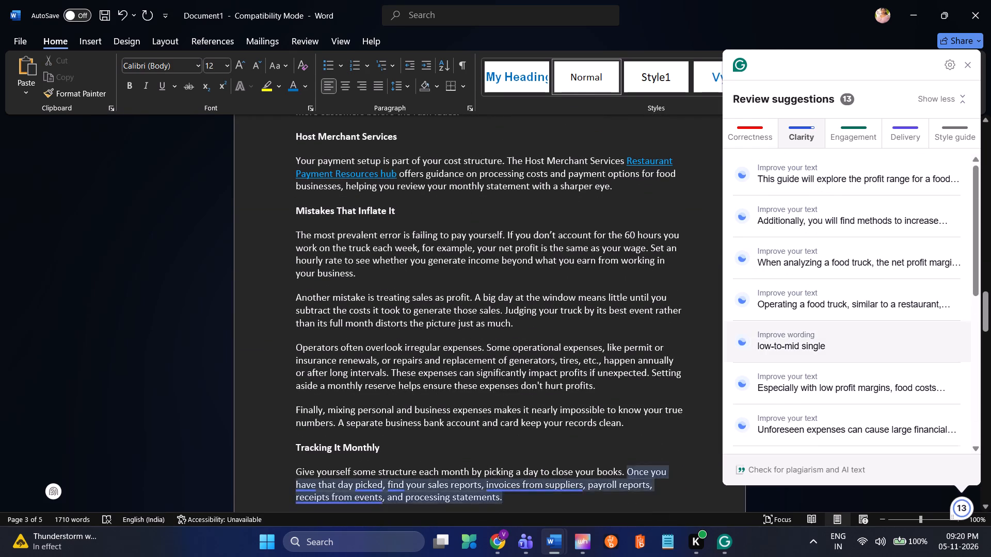
click(734, 408)
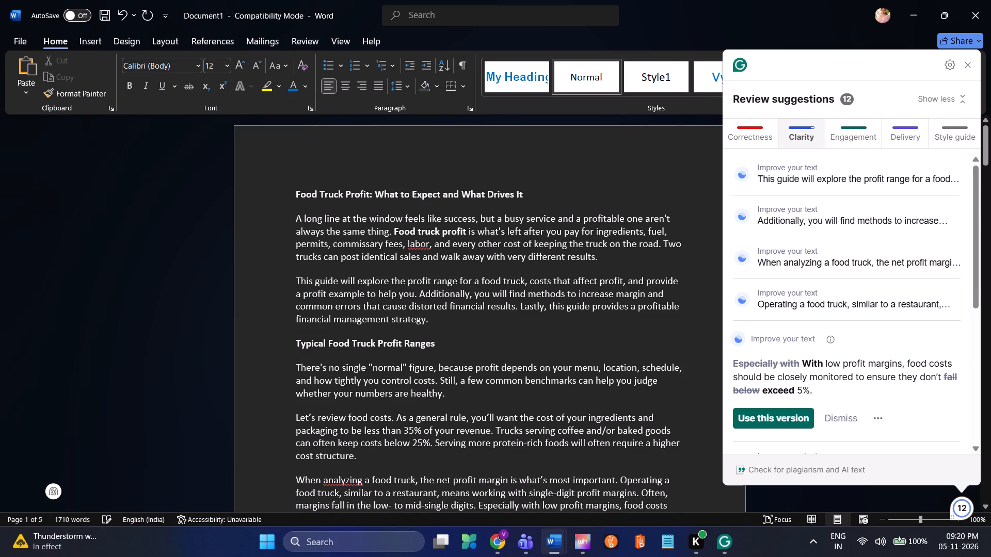
click(760, 422)
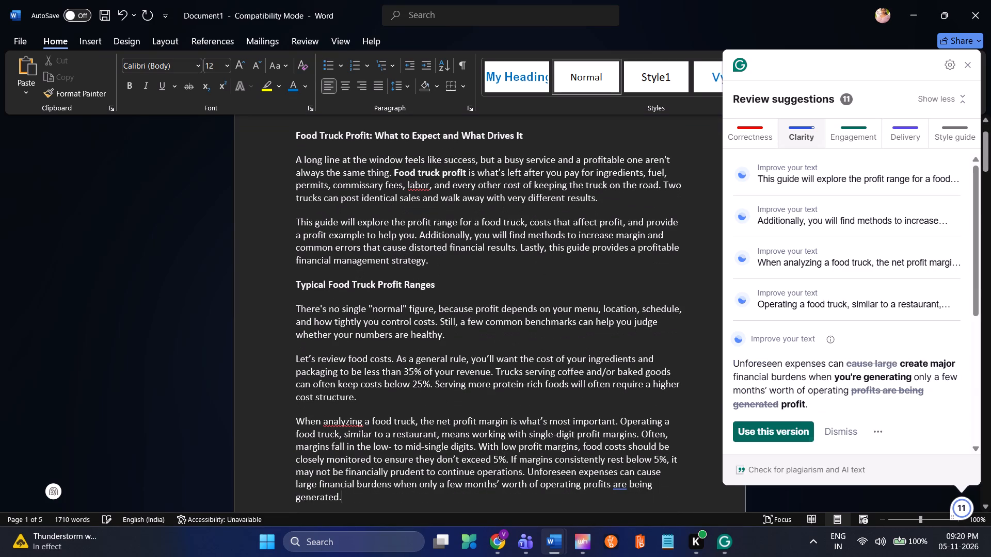
Accept the clarity rewrites of the sentences starting "This guide will explore", "When analyzing a food truck" and "Operating a food truck".
click(816, 190)
click(776, 255)
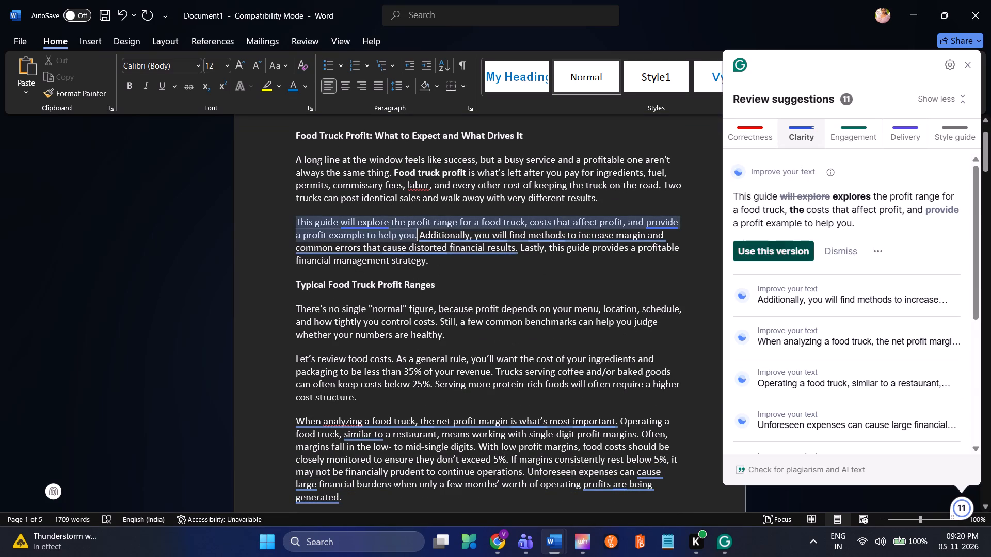
click(781, 297)
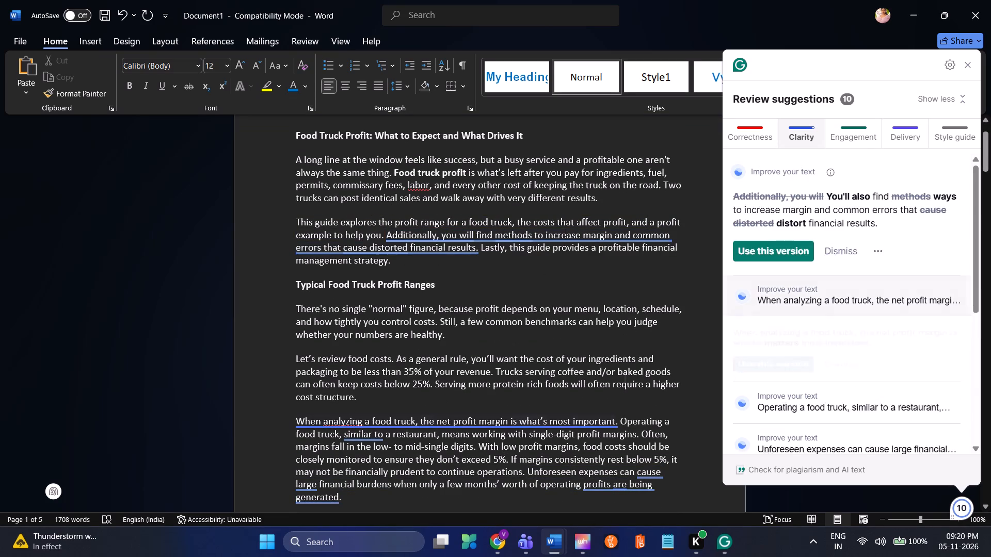
click(760, 274)
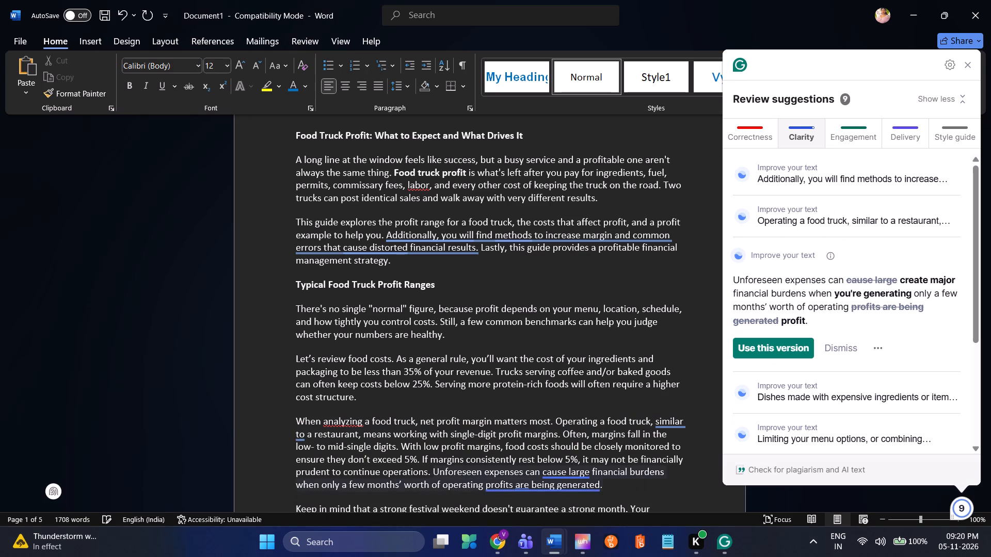
click(777, 212)
click(764, 286)
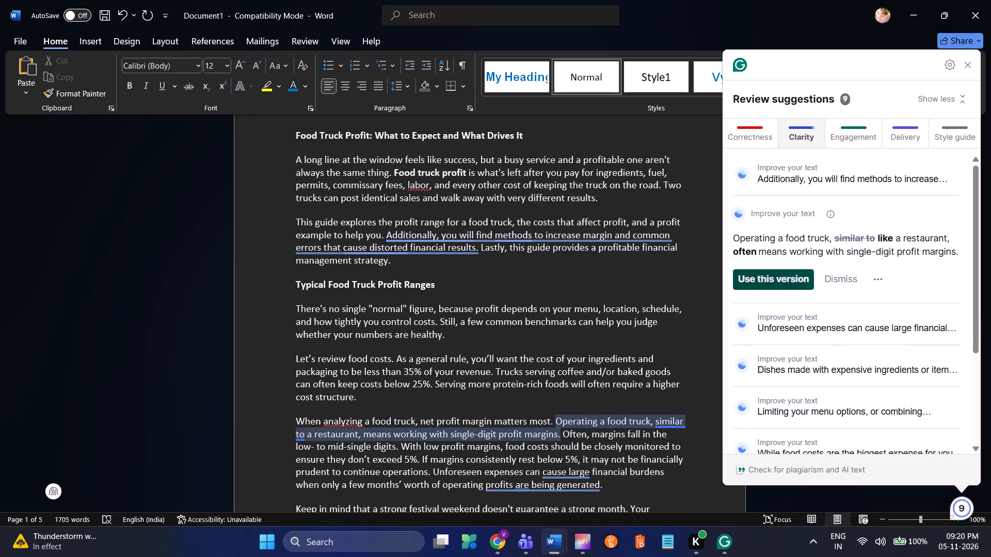
Accept the clarity rewrites of the "Dishes made with expensive ingredients" and "Limiting your menu options" sentences, and close Grammarly's suggestions.
click(764, 347)
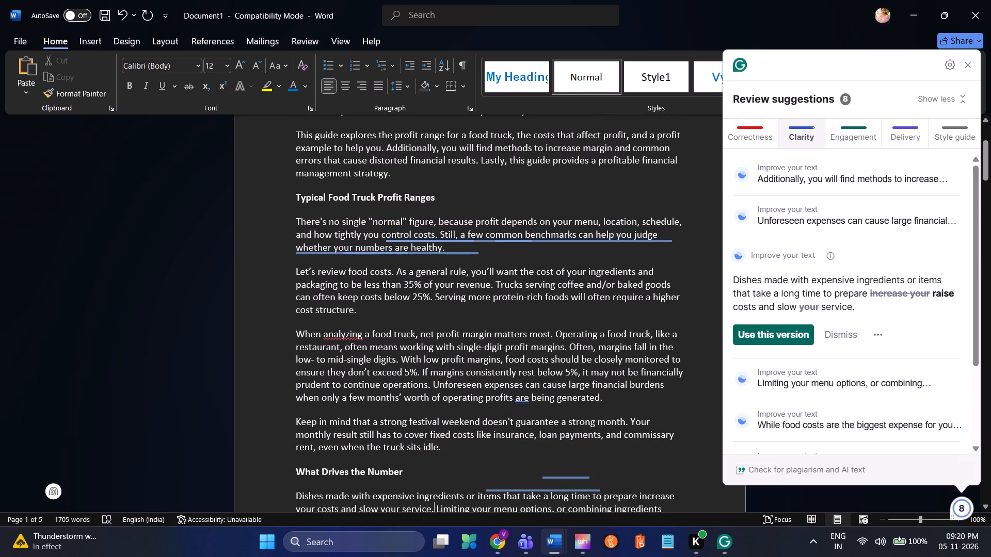
click(762, 334)
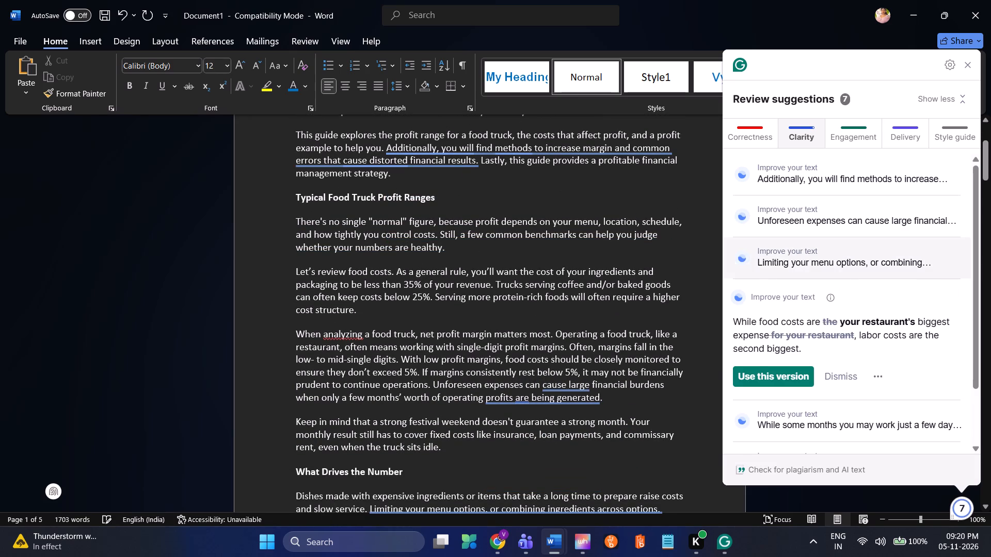
click(776, 271)
click(758, 337)
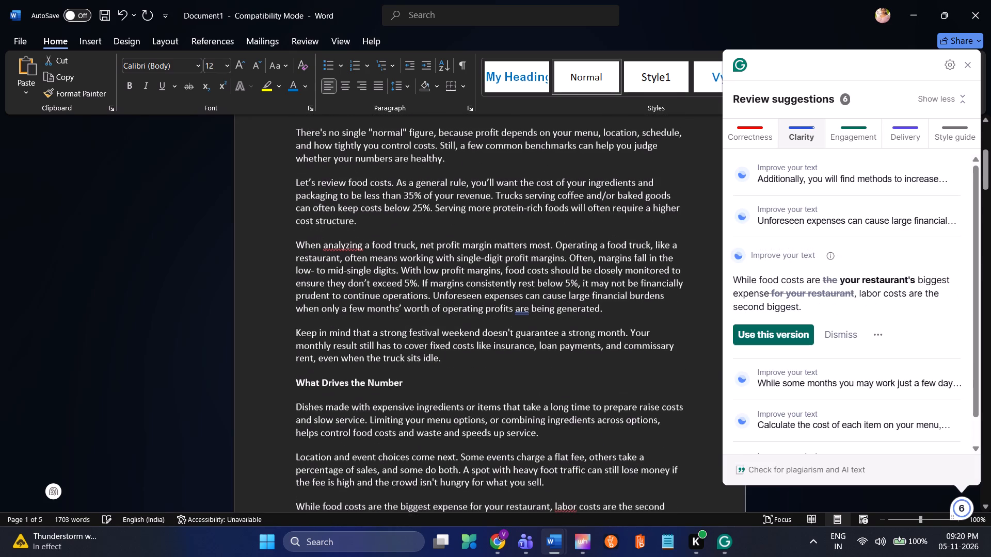
scroll(758, 342, down, 3)
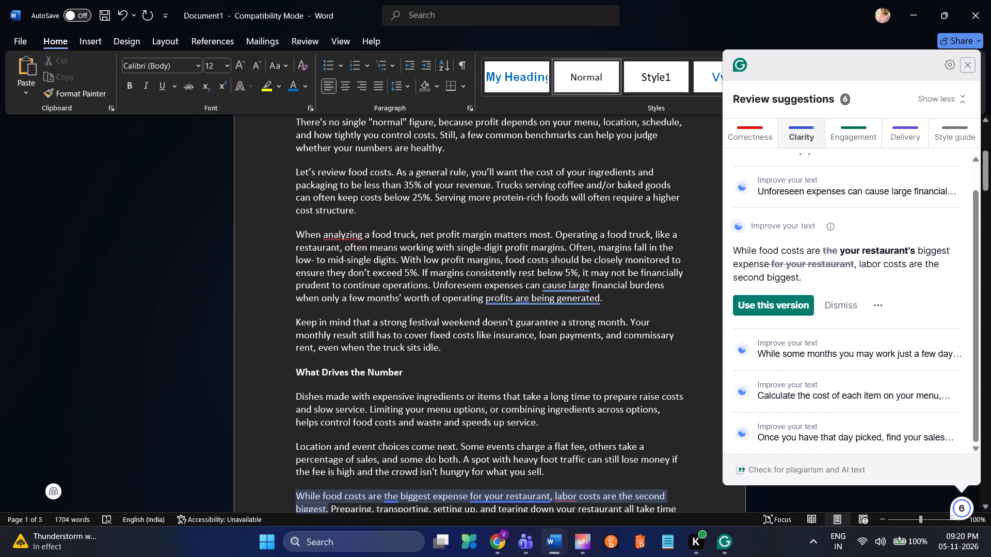
click(968, 69)
Copy the entire food truck profit article from Document1.
scroll(576, 261, up, 12)
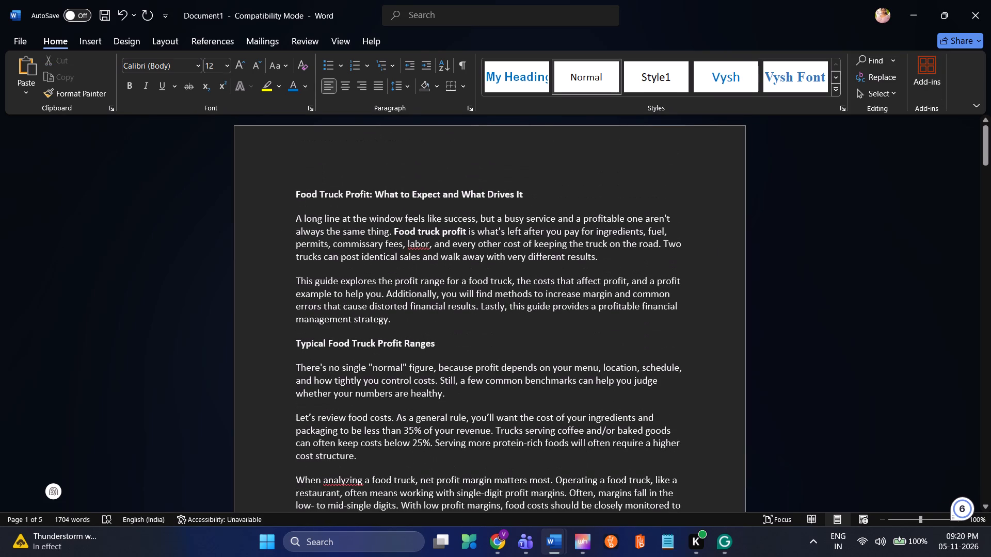
scroll(576, 261, up, 1)
key(ctrl+a)
key(ctrl+c)
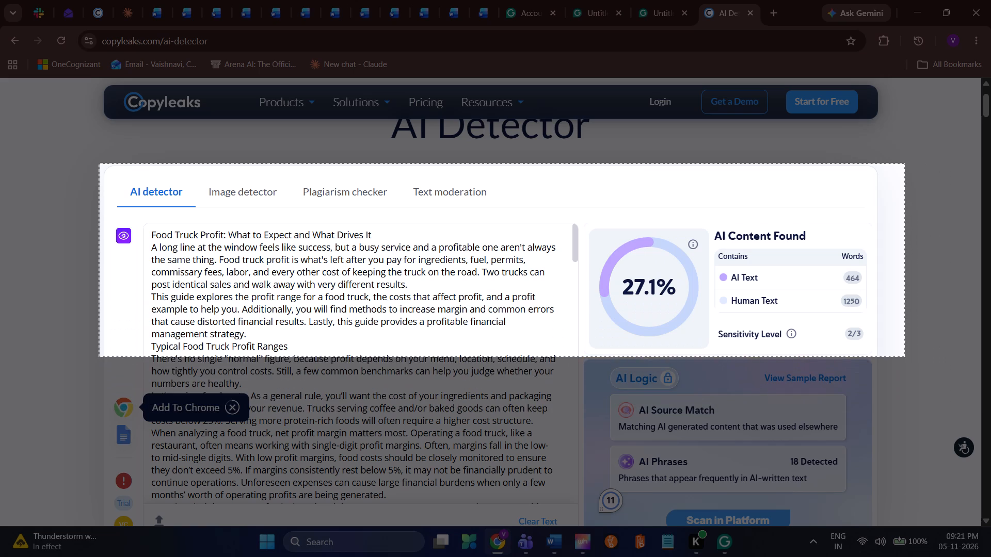
drag(904, 356, 899, 356)
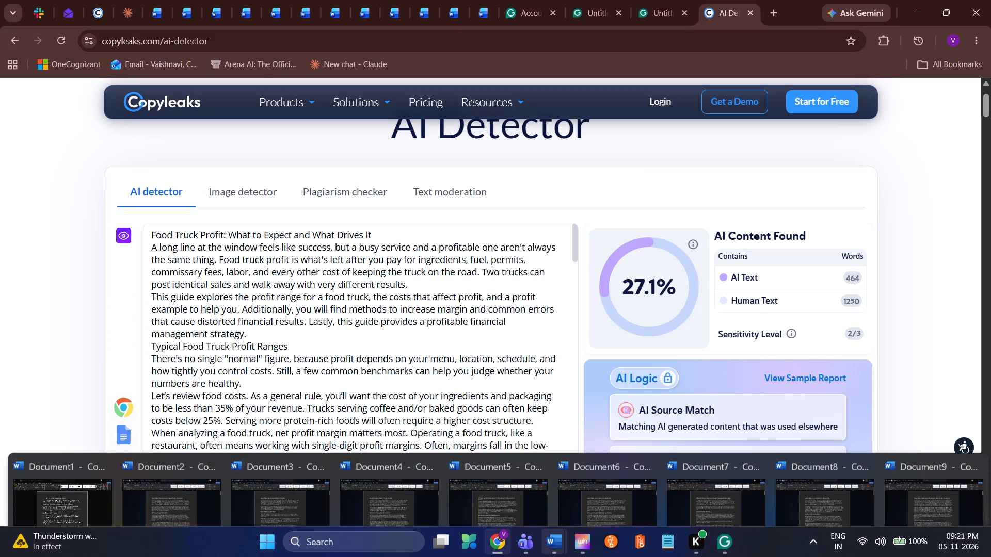
Switch to Document1 and paste the captured AI detector screenshot above the Food Truck Profit heading.
click(85, 483)
click(435, 343)
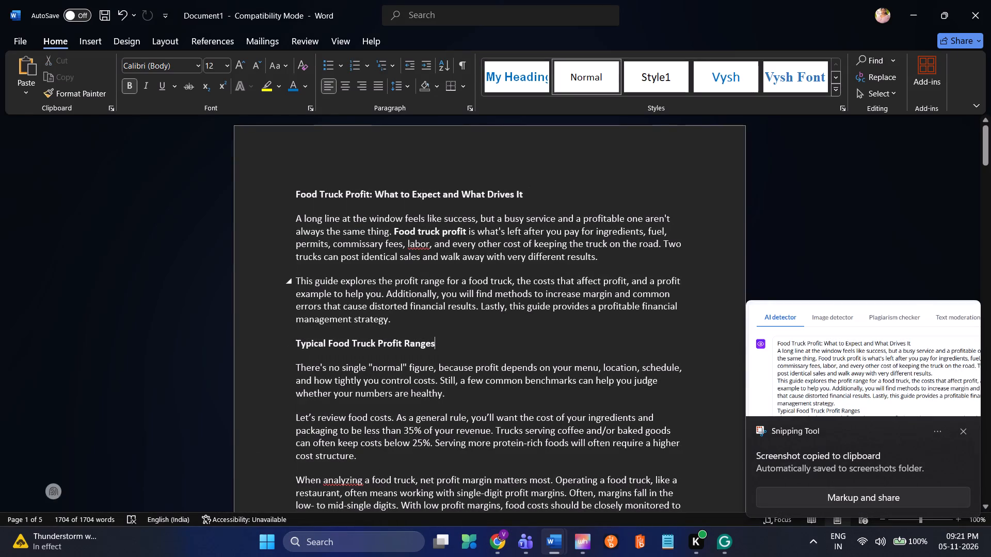
click(295, 187)
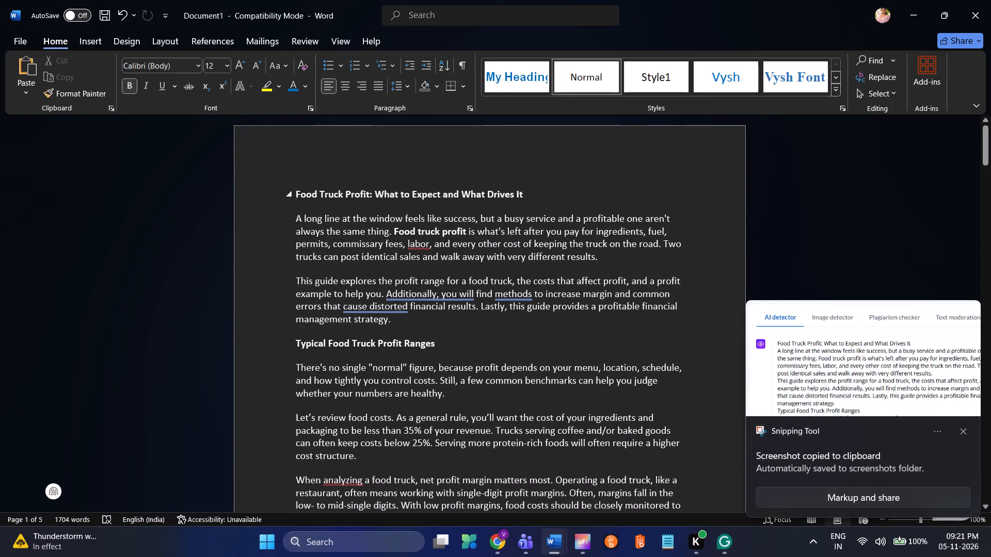
key(ctrl+v)
key(Return)
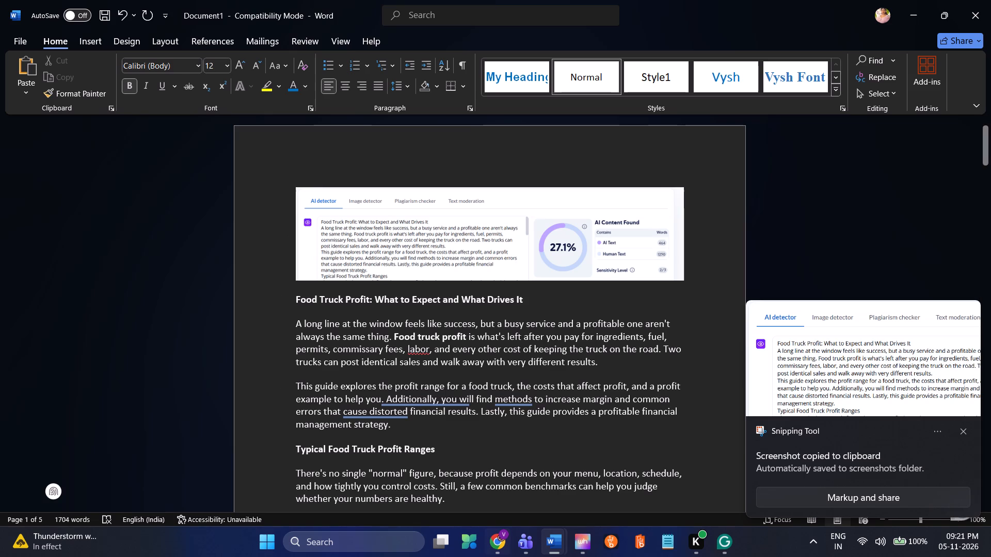
Switch to Document2 and accept Grammarly's correctness suggestions from the heading's series comma through the "Therefore, contact your city/county clerk" sentence.
click(184, 473)
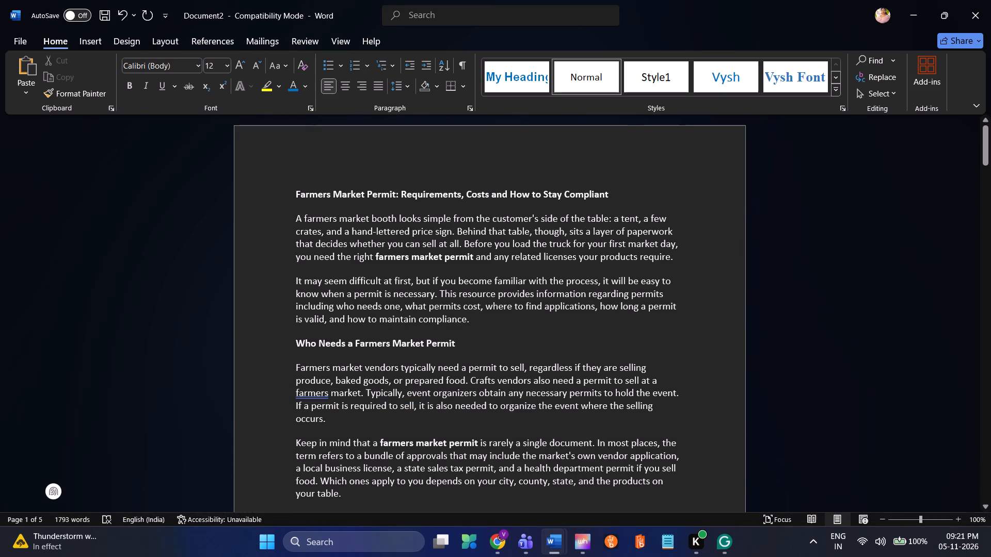
click(968, 518)
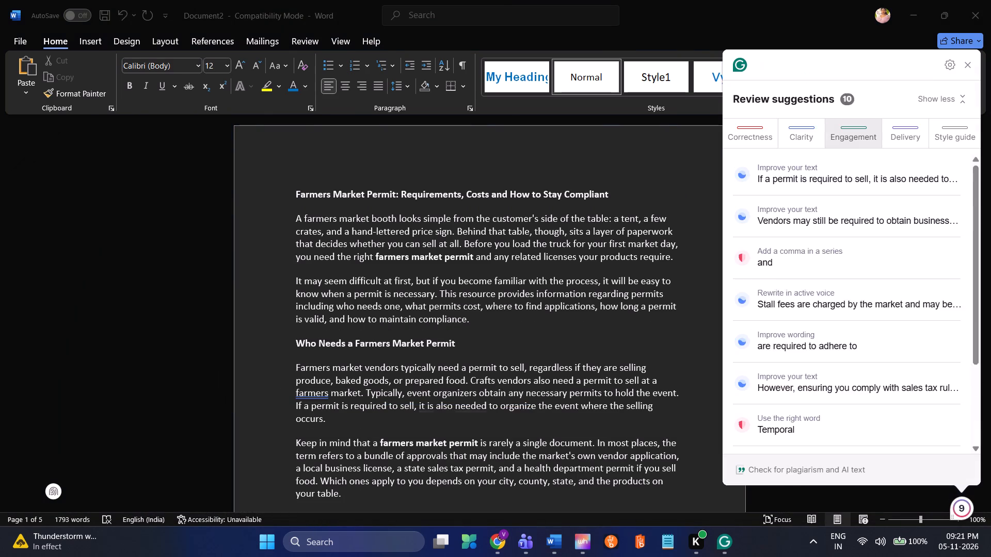
click(755, 146)
click(748, 188)
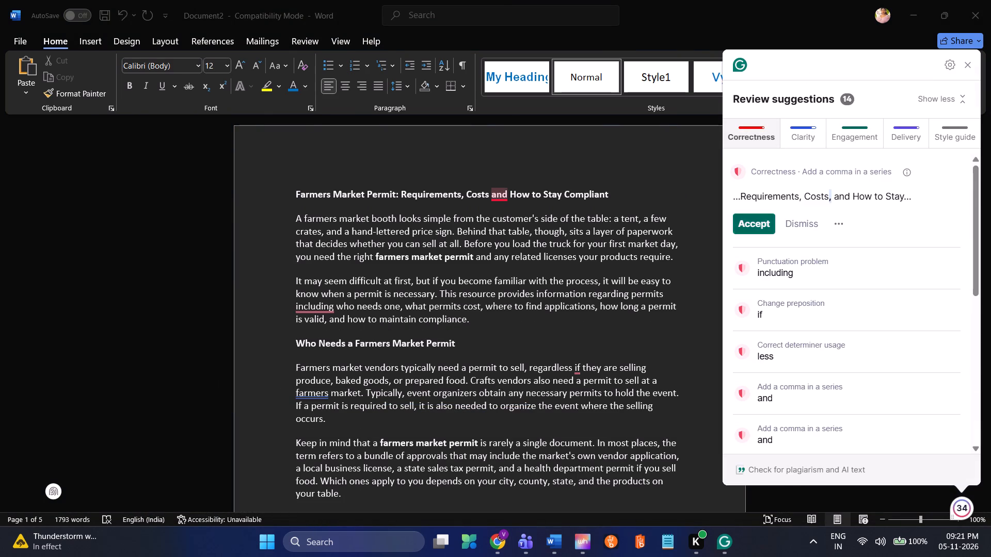
click(746, 223)
click(746, 223)
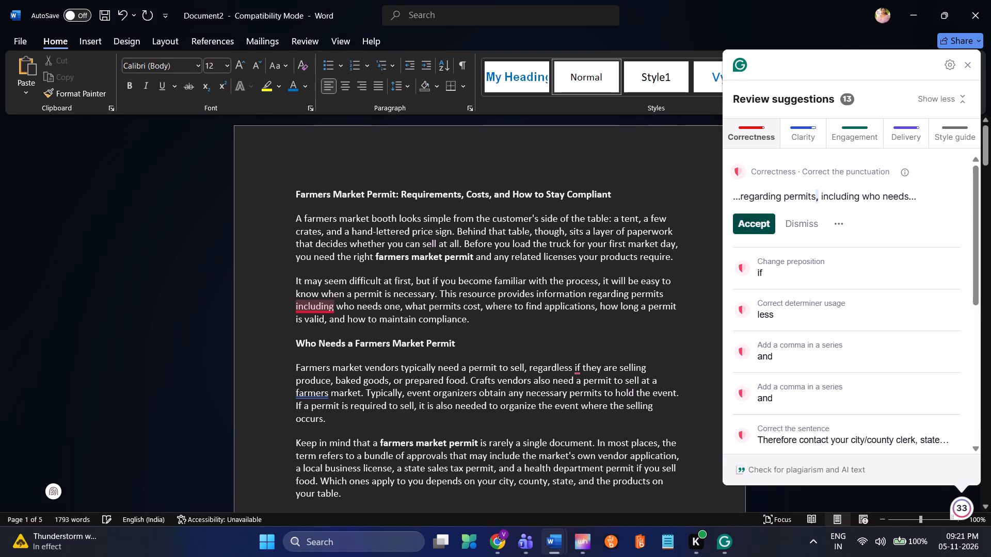
click(746, 223)
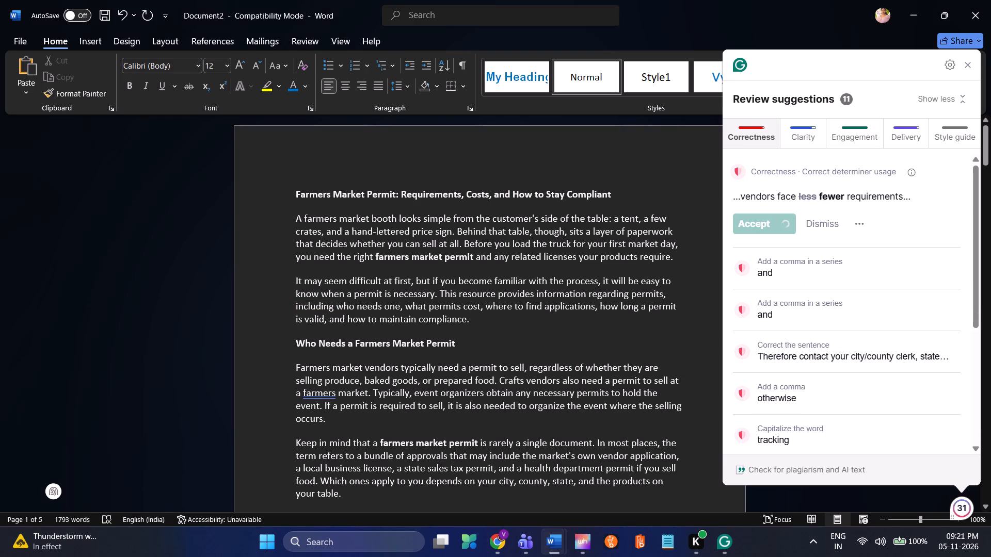
click(746, 223)
click(747, 231)
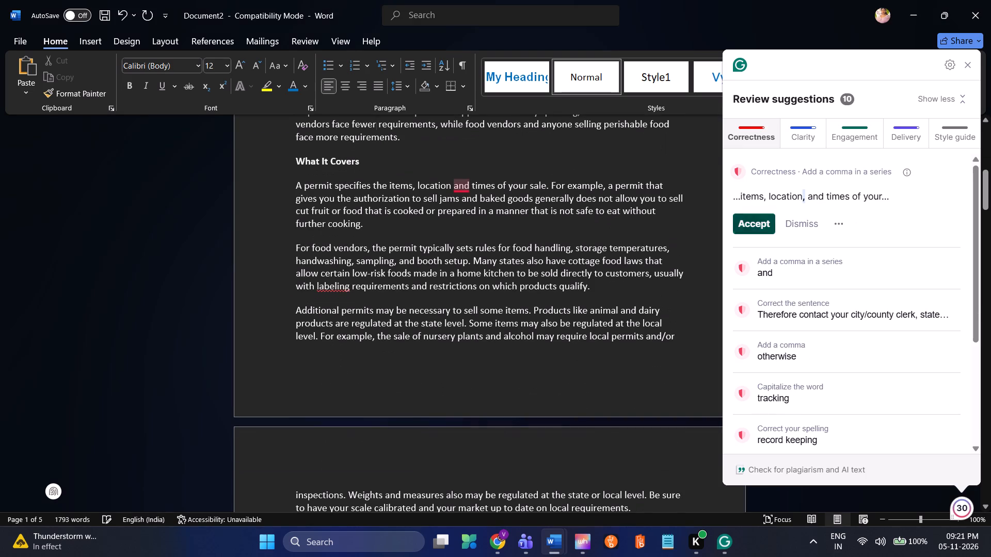
click(747, 231)
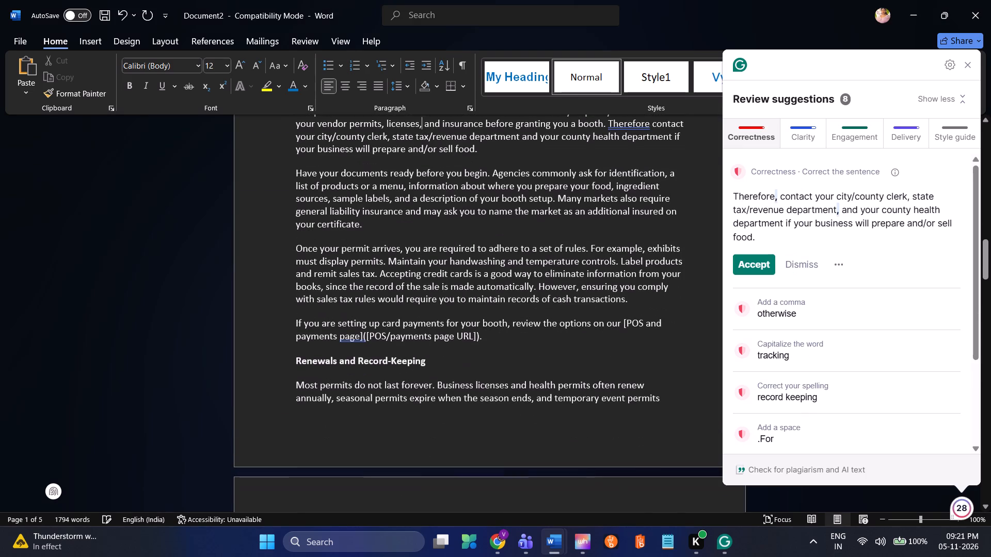
click(748, 258)
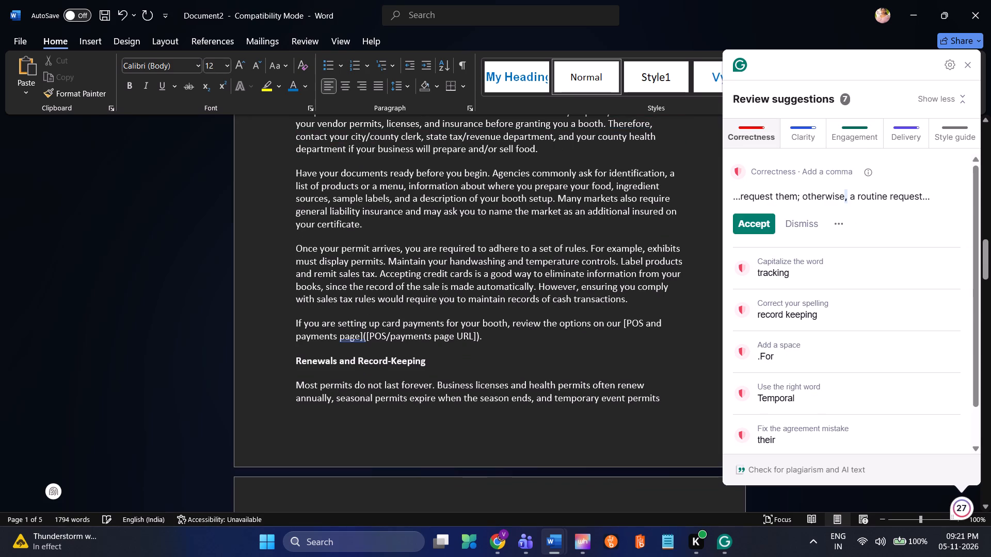
Accept the remaining correctness suggestions in Document2, from the comma after "otherwise" through "record-keeping", "Temperature", "its own vendor" and the final preposition change.
click(745, 226)
click(745, 226)
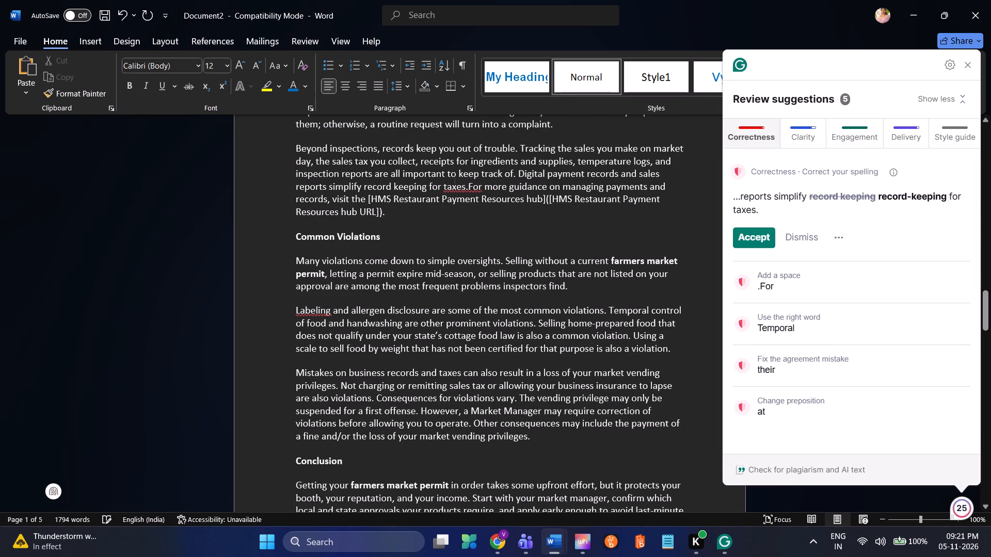
click(745, 238)
click(738, 221)
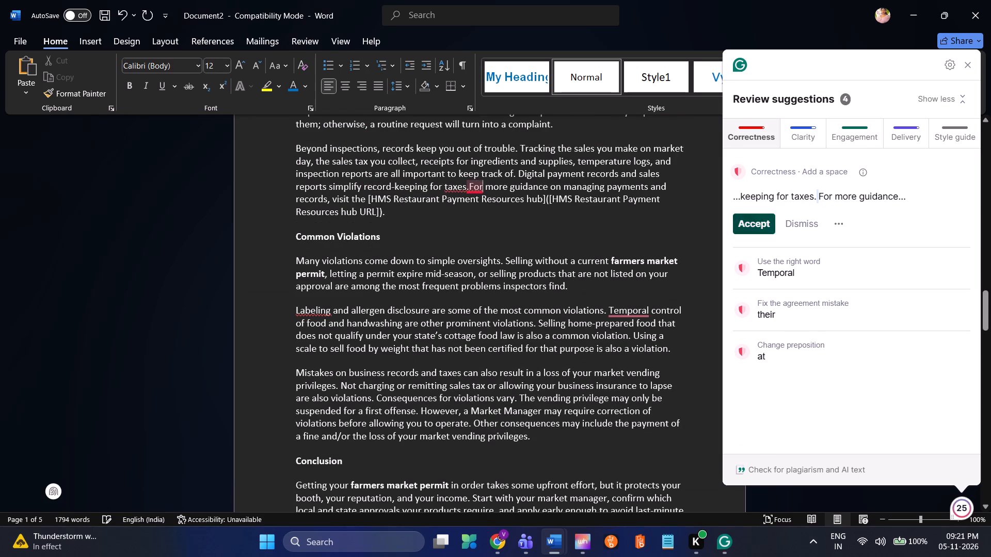
click(738, 221)
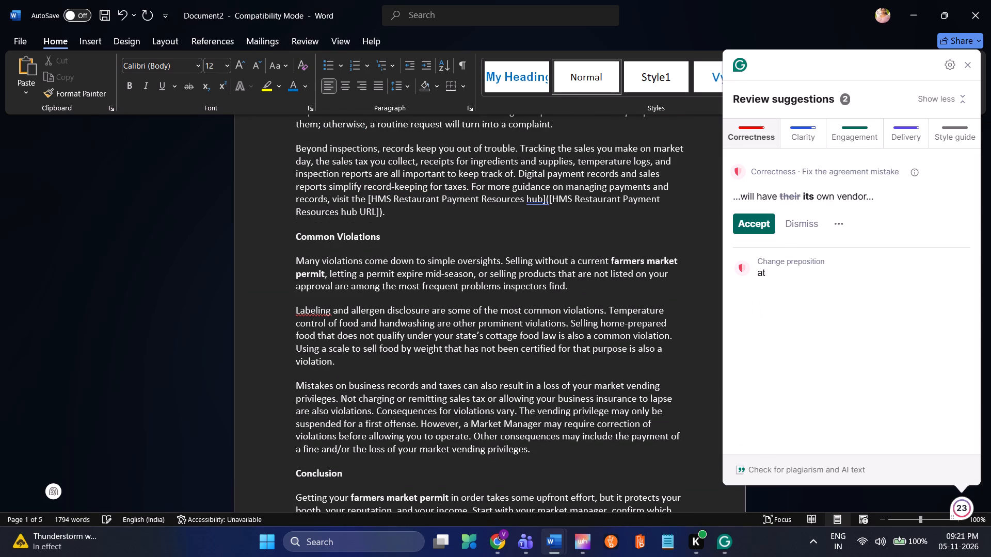
click(738, 221)
click(738, 221)
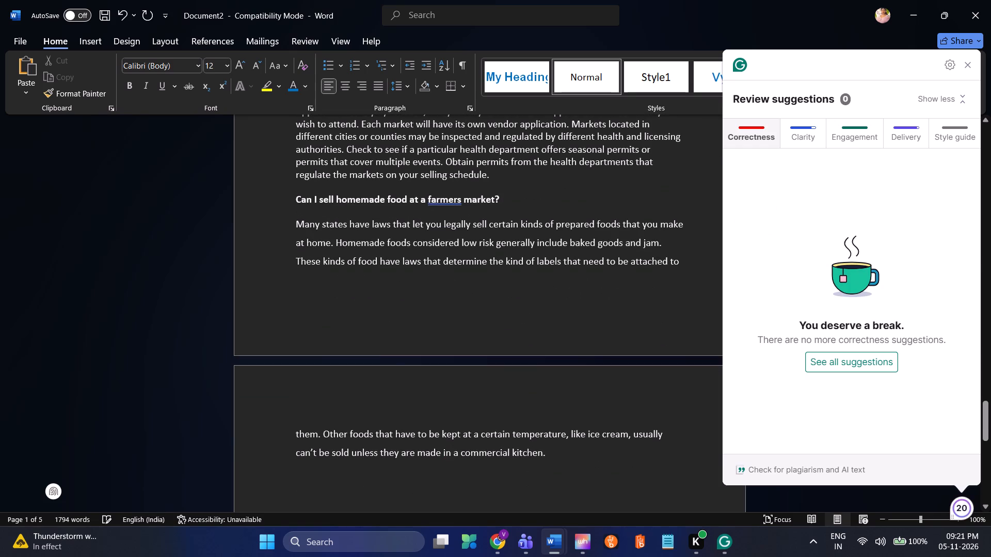
Accept Grammarly's last six clarity suggestions in Document2, working backwards from "Check whether" and the food-label sentence to the "Temperature control" sentence.
scroll(611, 255, up, 12)
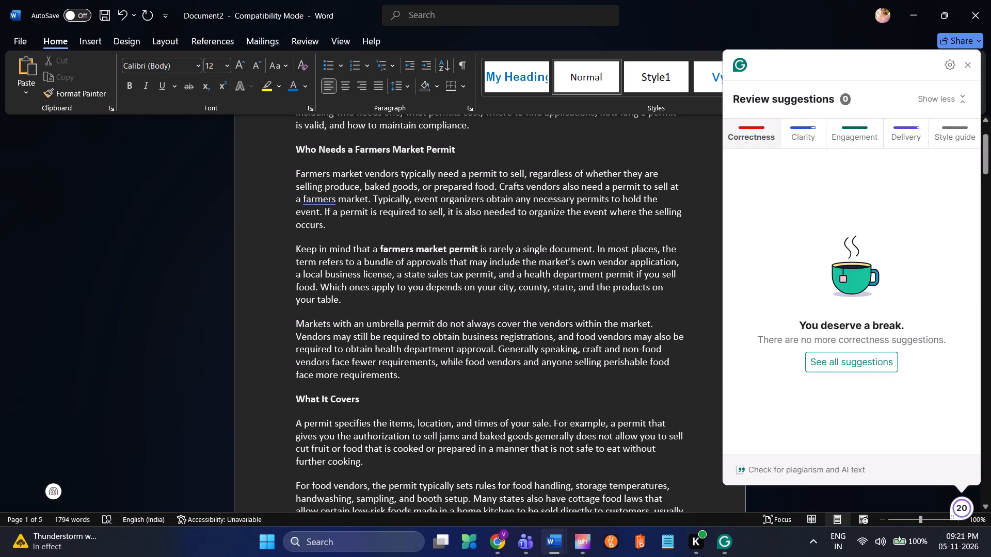
scroll(573, 246, up, 11)
click(795, 130)
scroll(754, 434, down, 3)
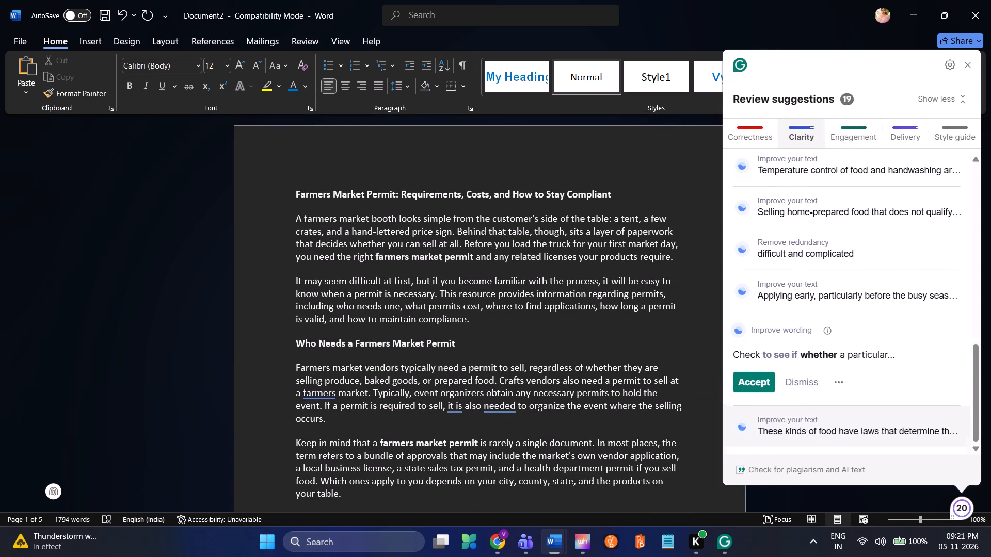
click(740, 392)
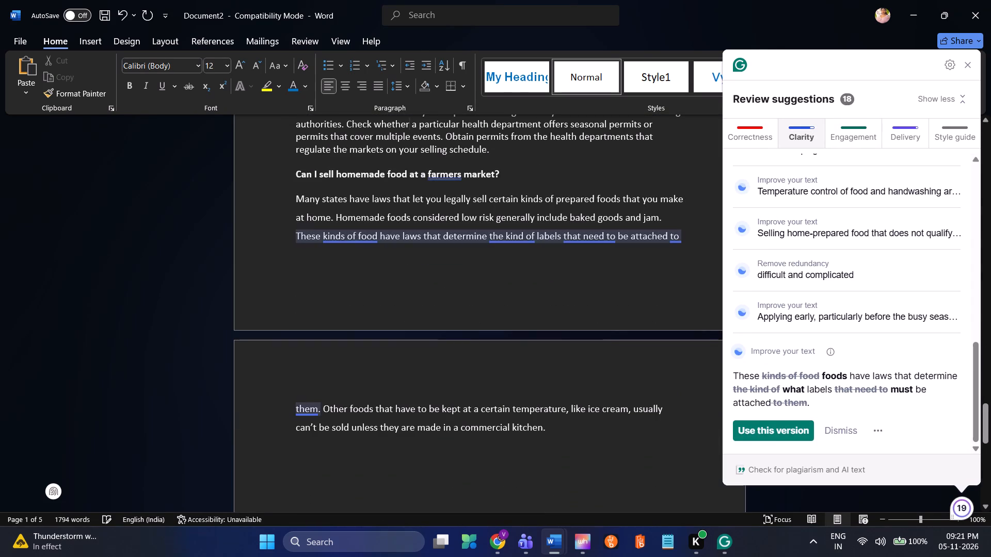
click(745, 425)
click(745, 425)
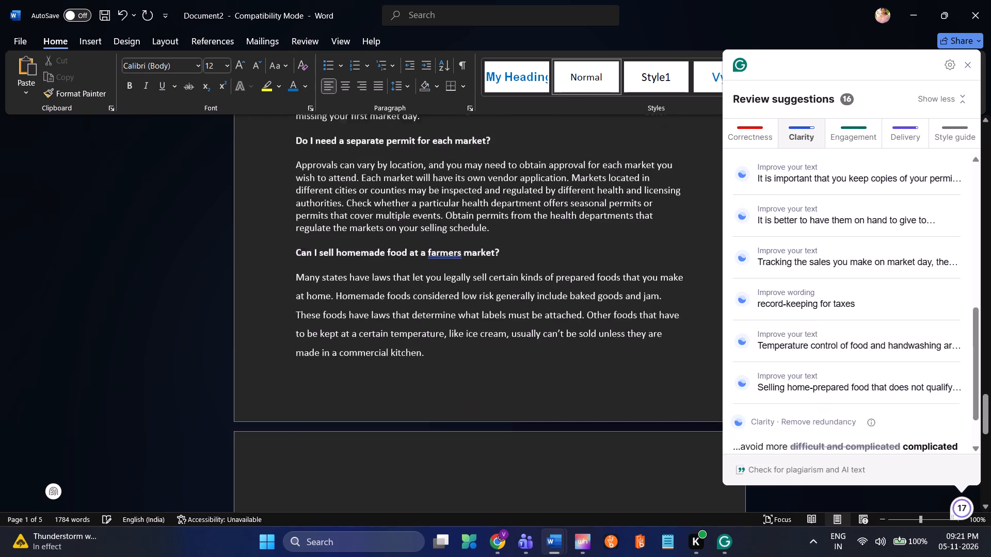
click(746, 428)
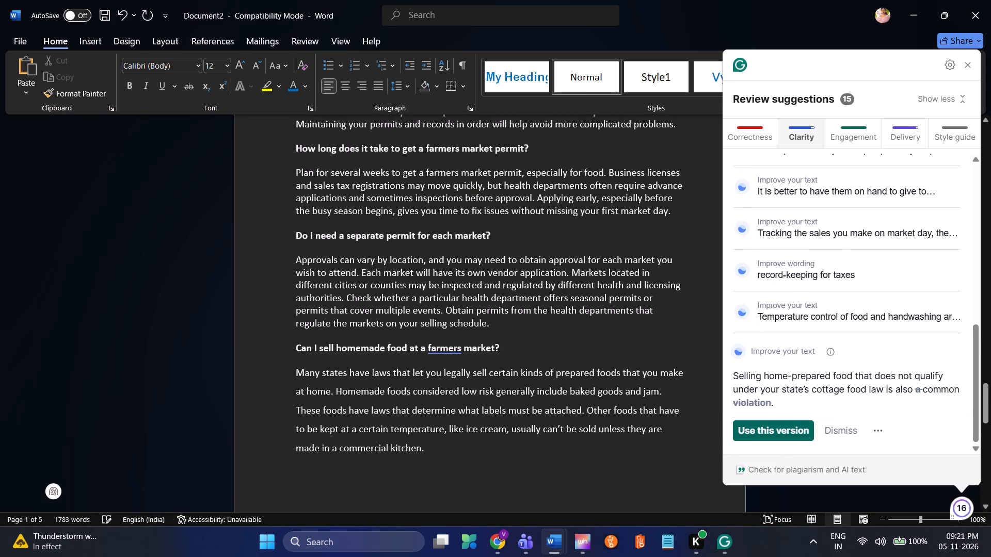
click(746, 428)
click(747, 436)
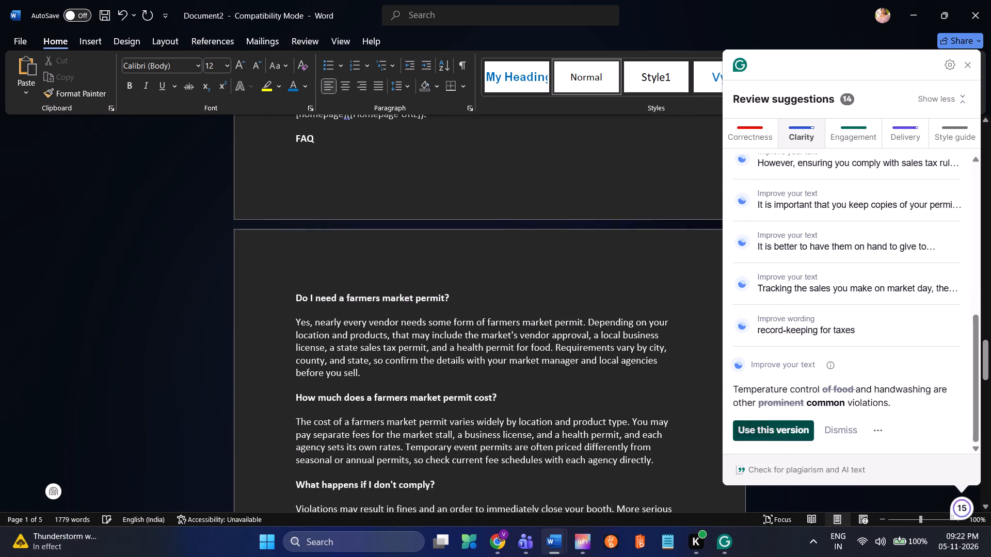
Accept the clarity rewrites in the opening sections, from "you also need one" through the "a permit that authorizes you" sentence.
scroll(801, 312, up, 8)
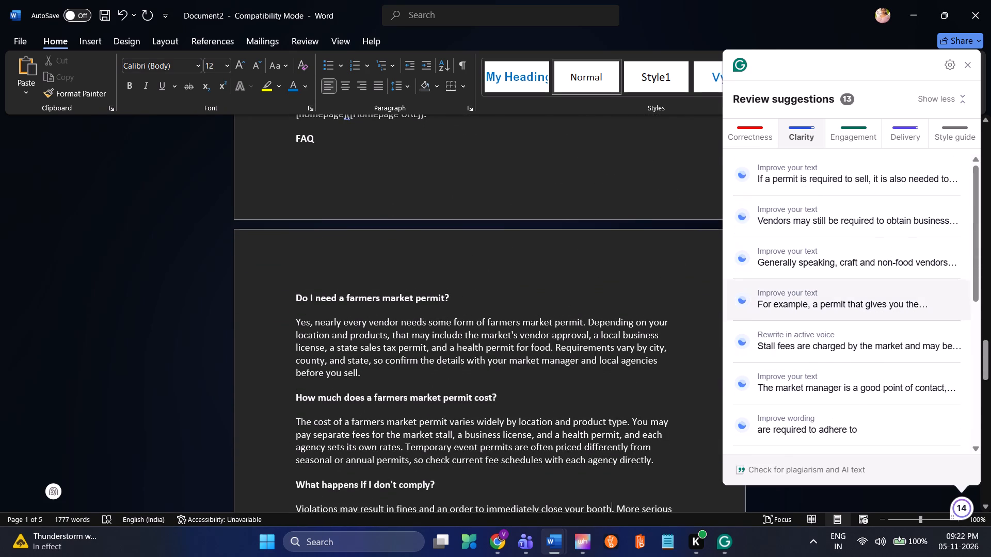
click(777, 169)
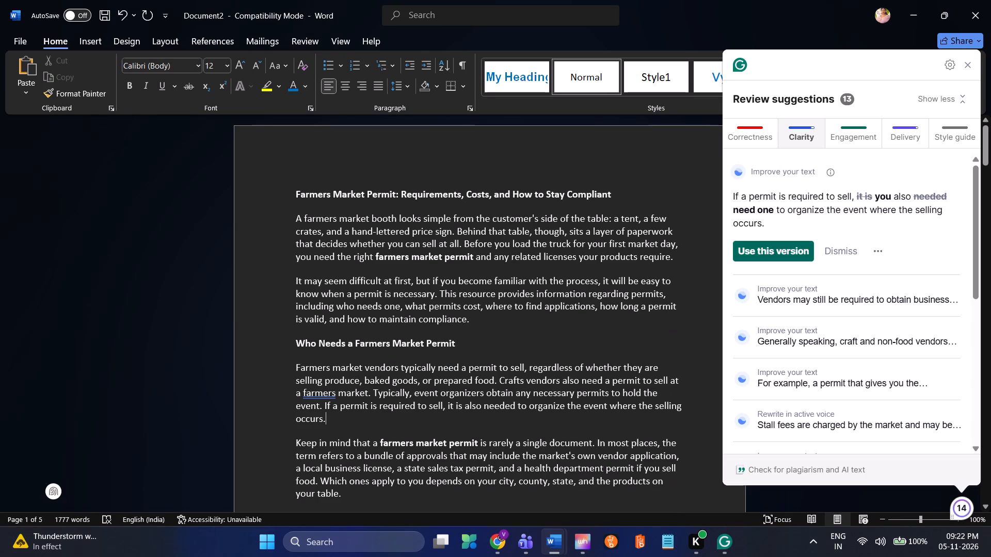
click(756, 248)
click(755, 257)
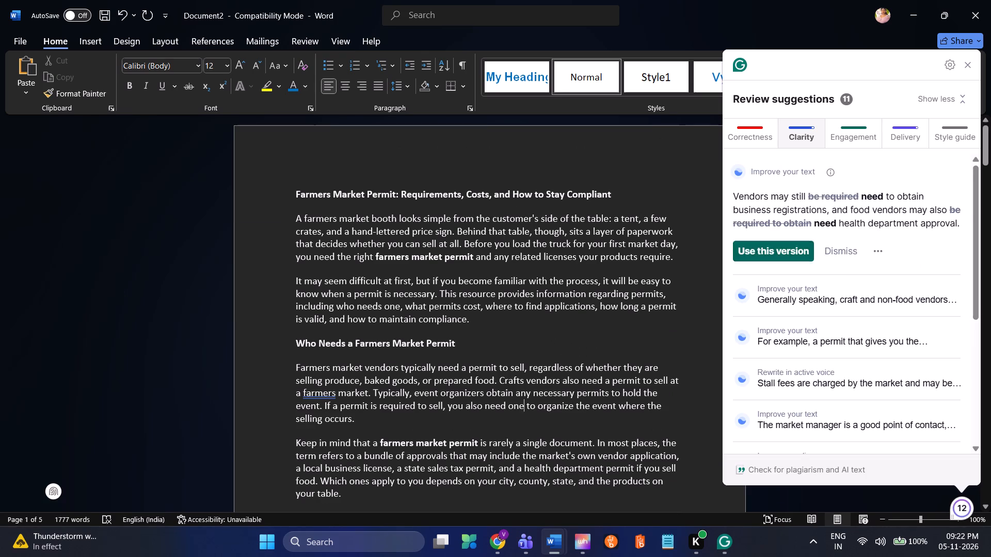
click(751, 254)
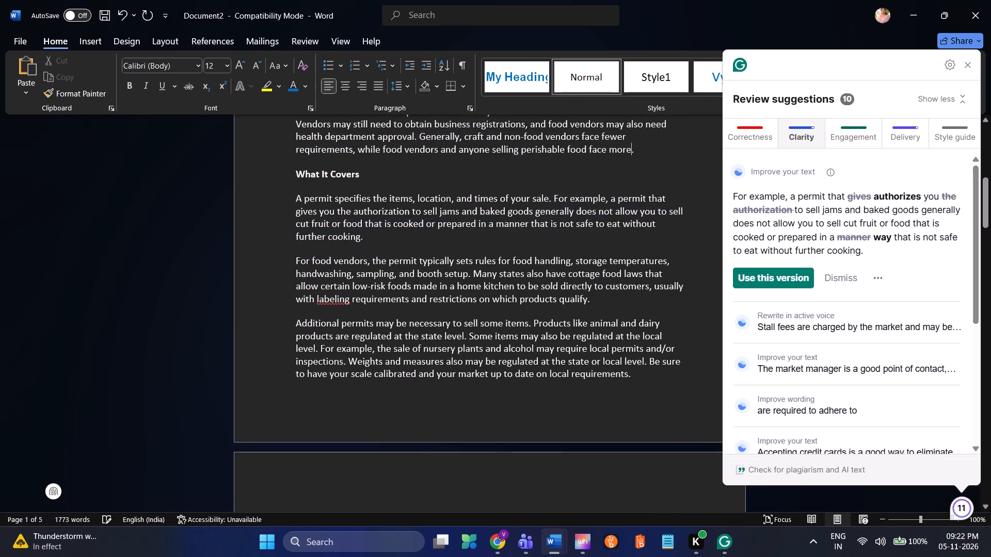
click(755, 274)
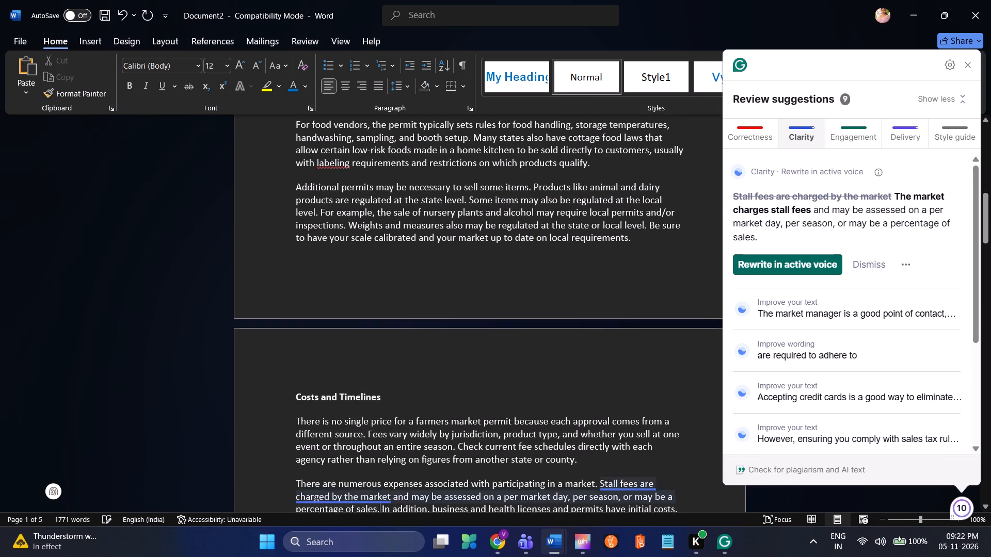
Accept the market manager, "must follow", sales tax rules, "best to have them on hand" and "Track sales" clarity rewrites, leaving the others, and close Grammarly's suggestions.
click(753, 302)
click(749, 292)
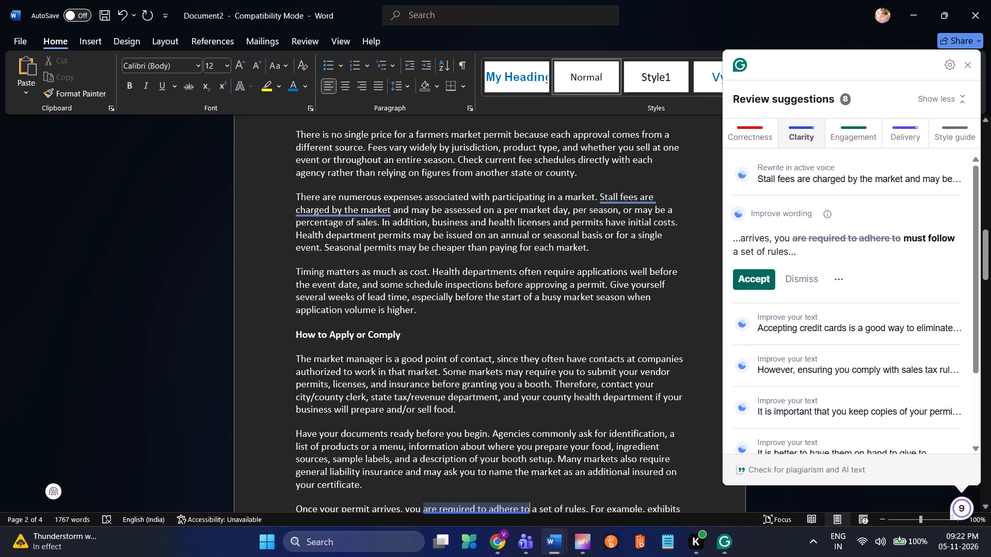
click(746, 277)
click(755, 353)
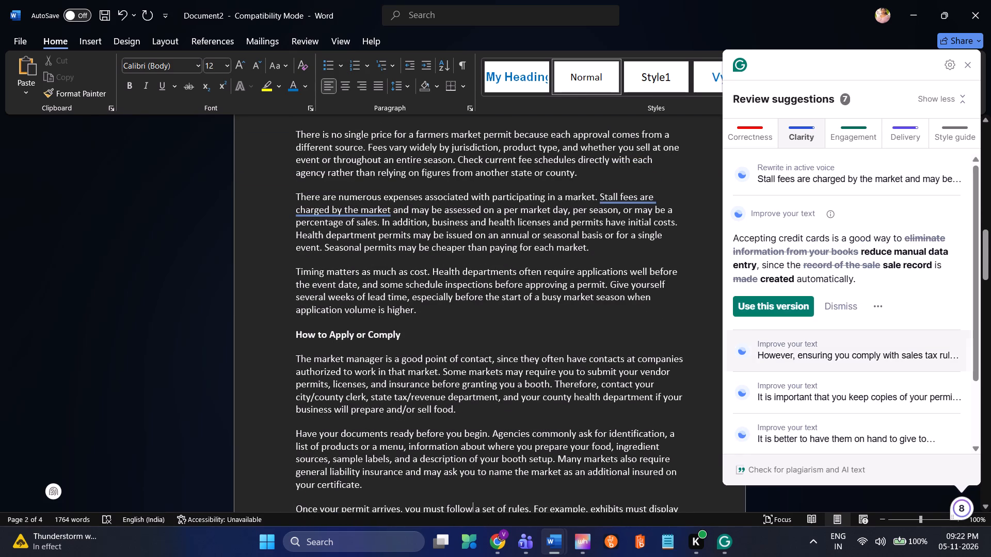
scroll(755, 353, down, 2)
click(763, 271)
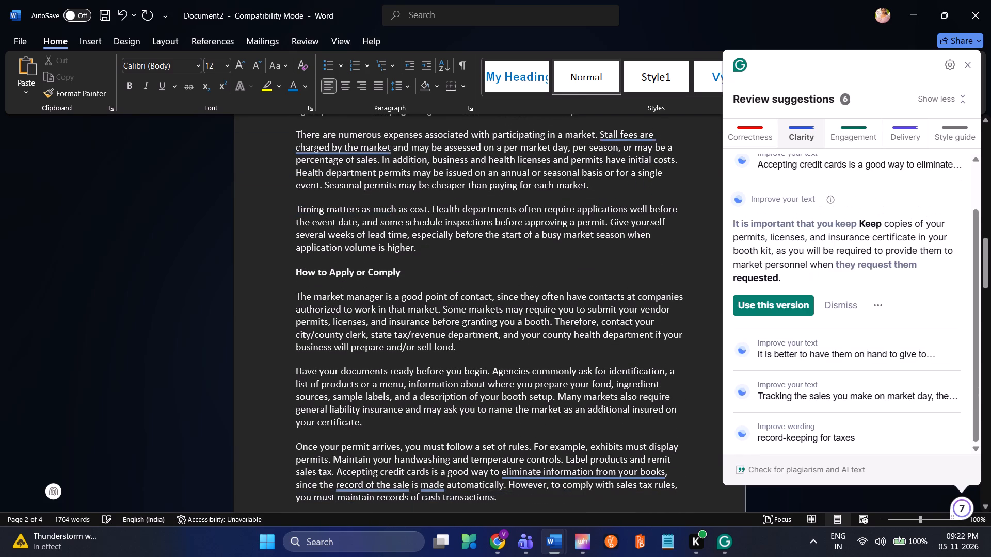
click(760, 343)
scroll(760, 343, down, 1)
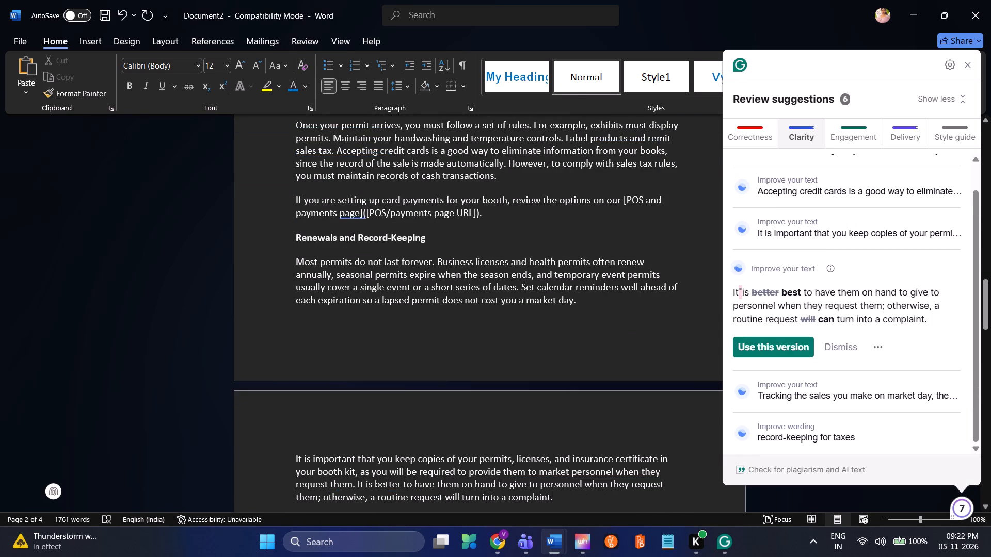
click(753, 341)
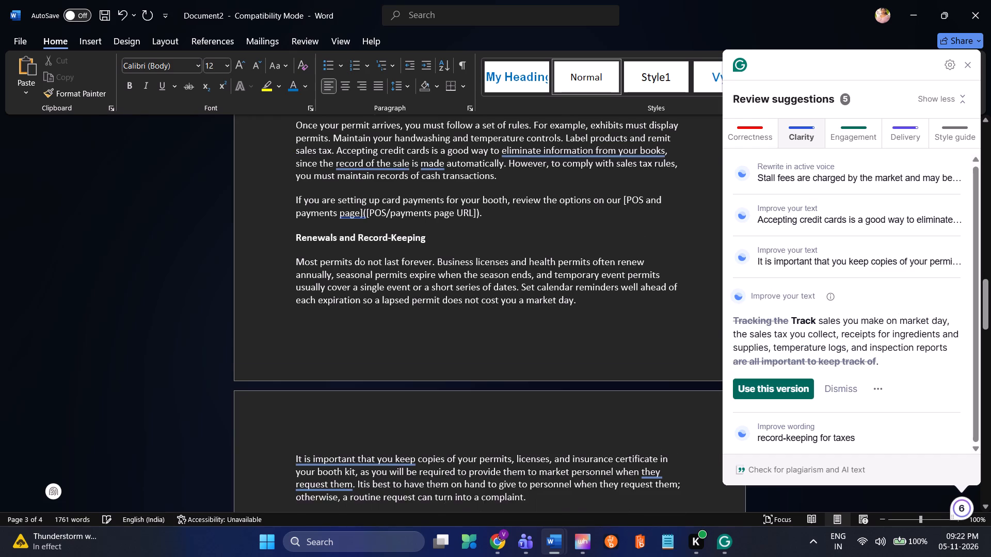
click(767, 394)
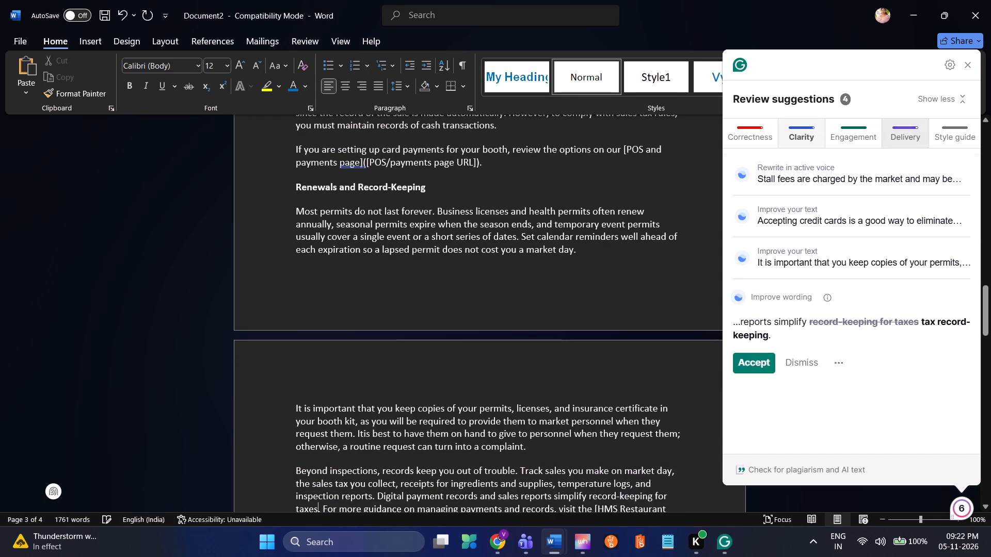
click(967, 74)
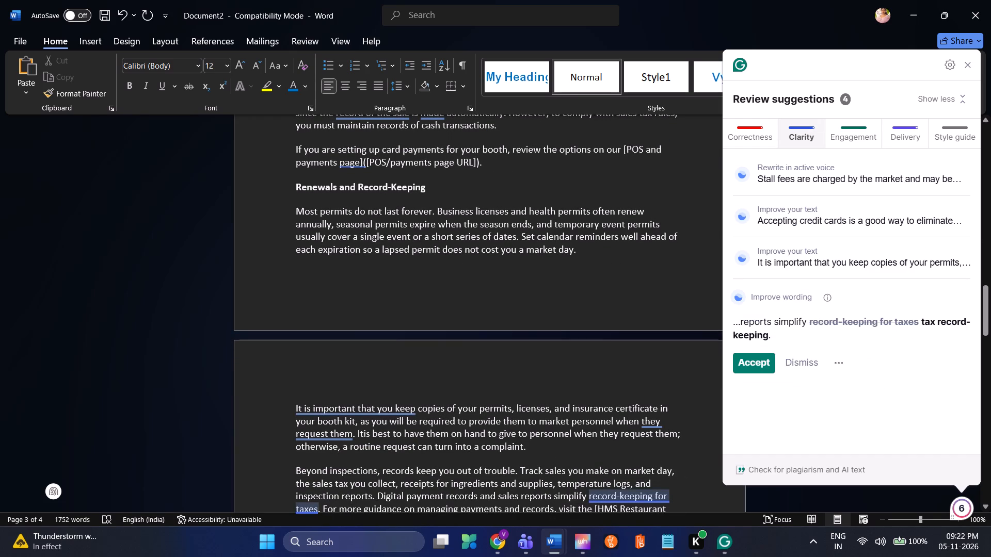
click(963, 69)
scroll(644, 253, up, 8)
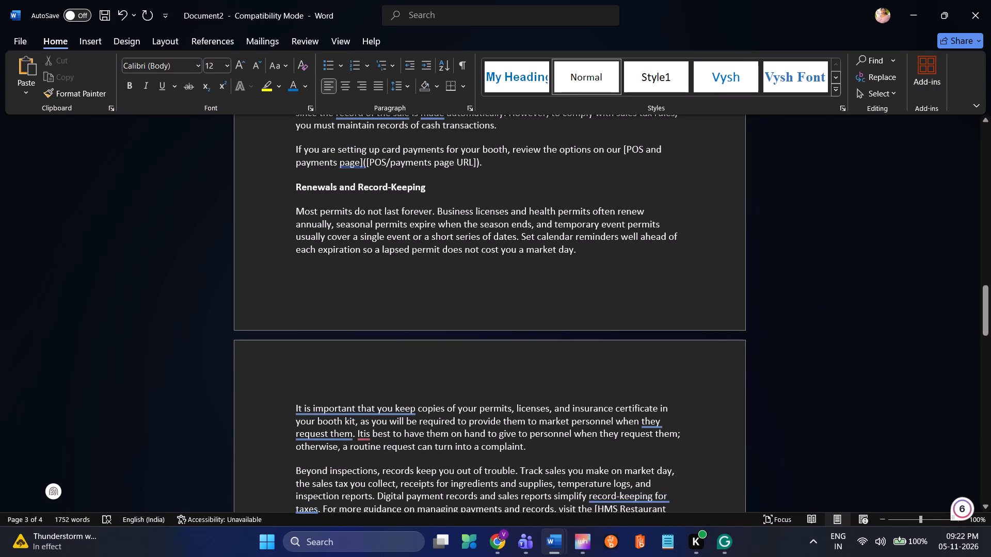
key(ctrl+a)
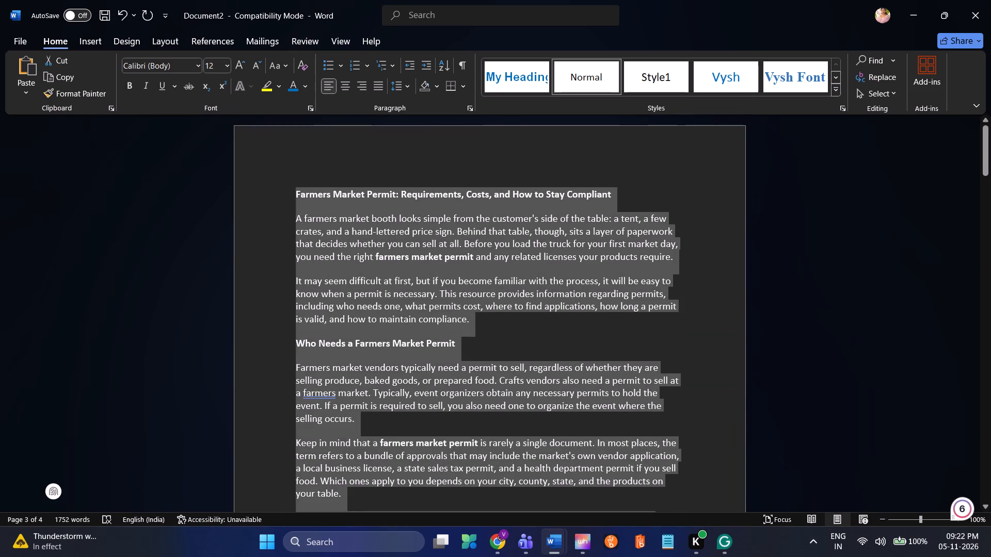
key(ctrl+c)
click(467, 484)
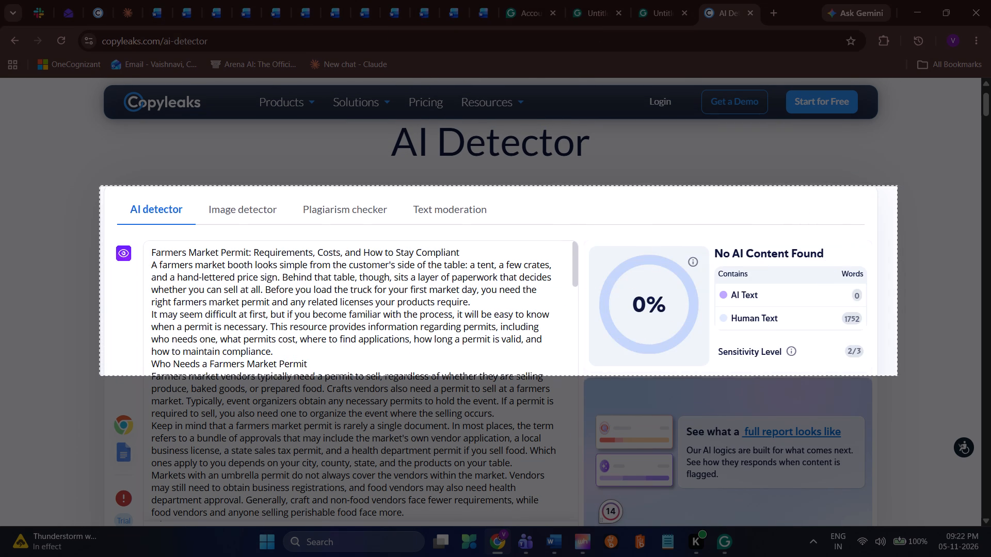
drag(897, 375, 896, 376)
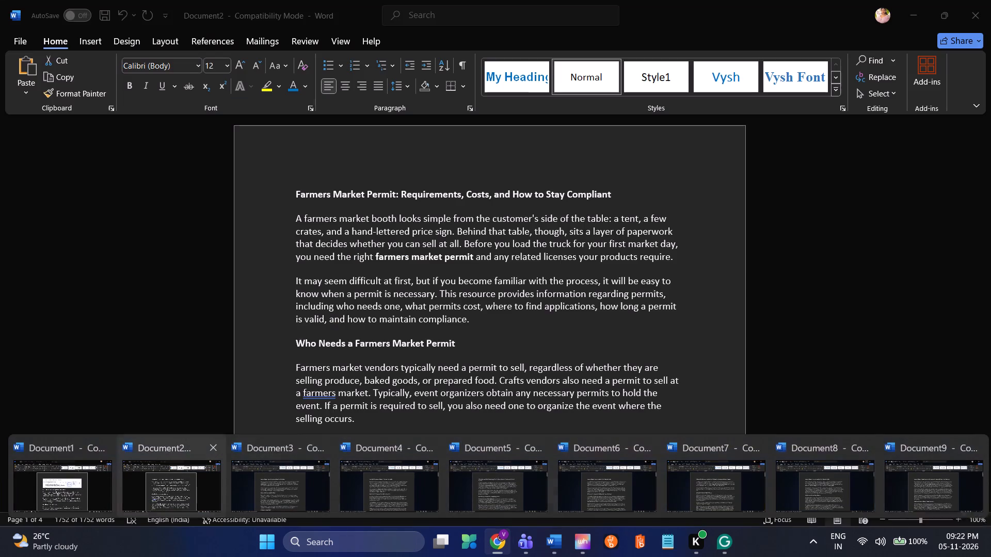
click(190, 497)
click(394, 225)
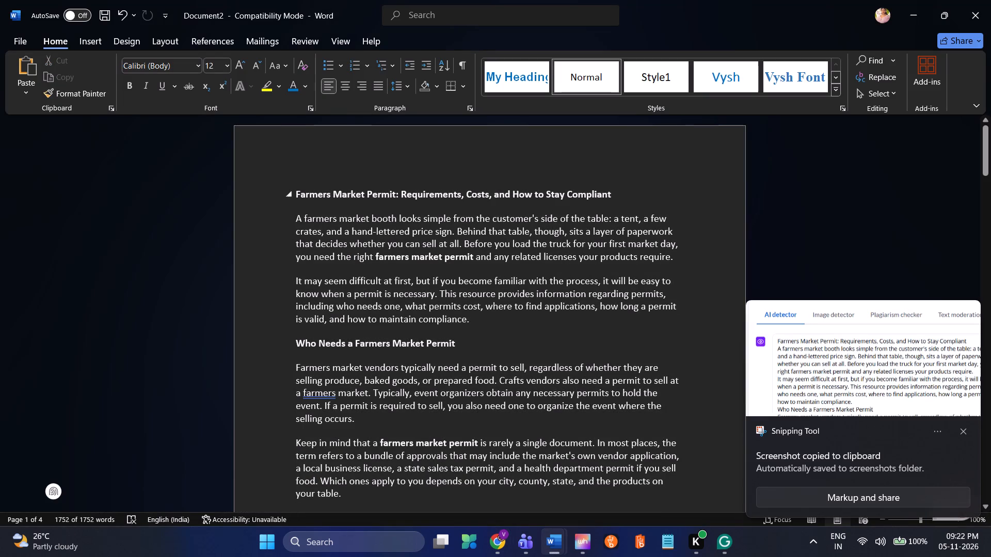
click(295, 187)
key(ctrl+v)
key(Return)
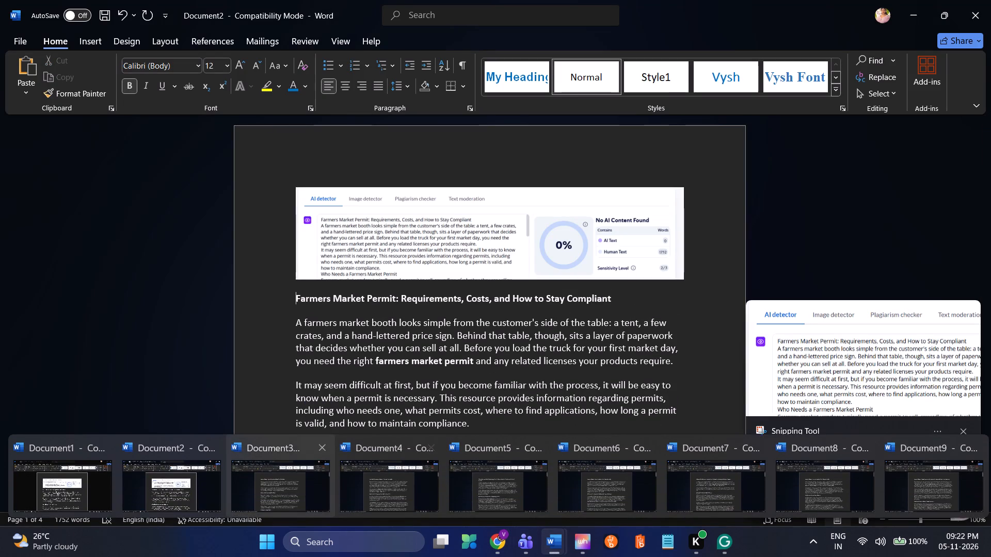
Open Document3 and accept all of Grammarly's correctness suggestions, from "farmers'" in the second paragraph through the punctuation fix at "i.e.".
click(295, 490)
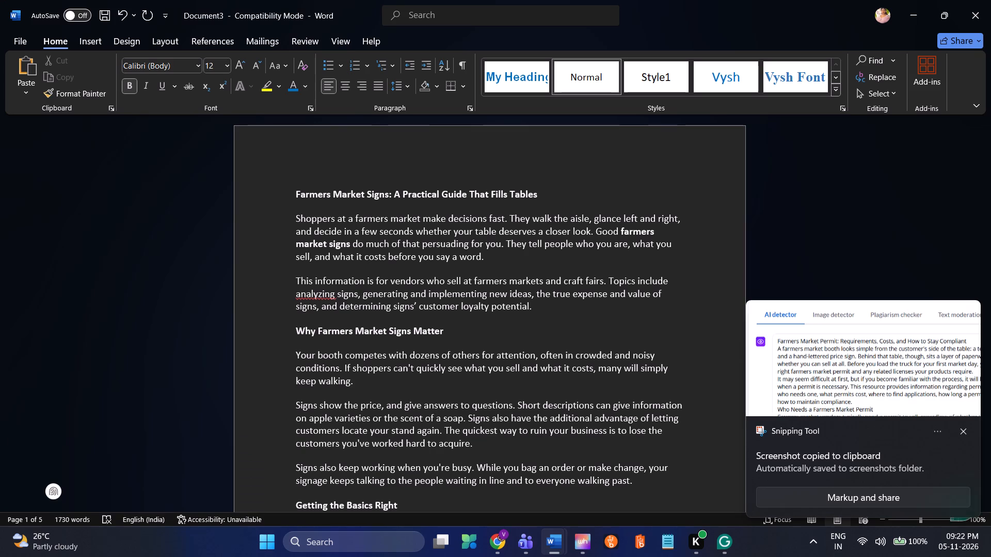
click(965, 434)
click(966, 511)
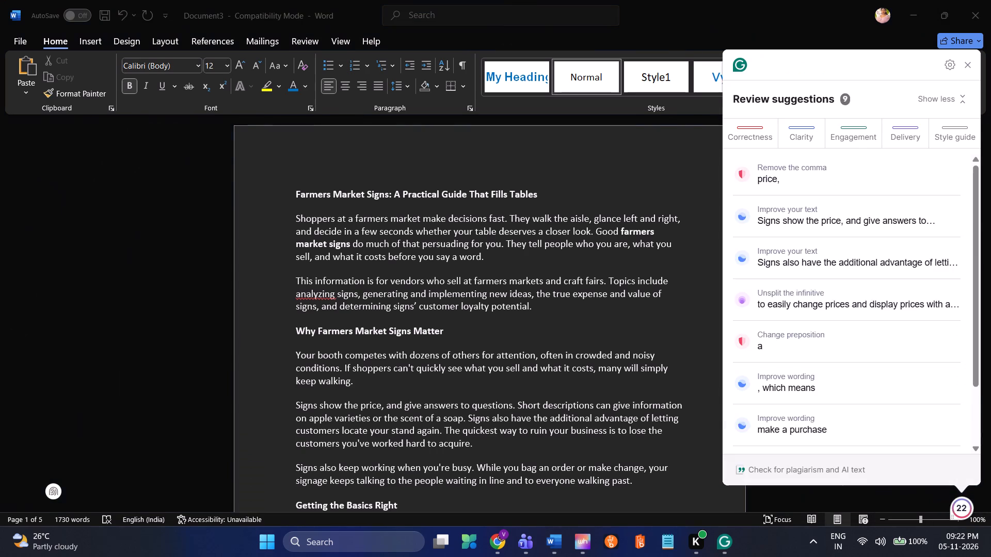
click(754, 137)
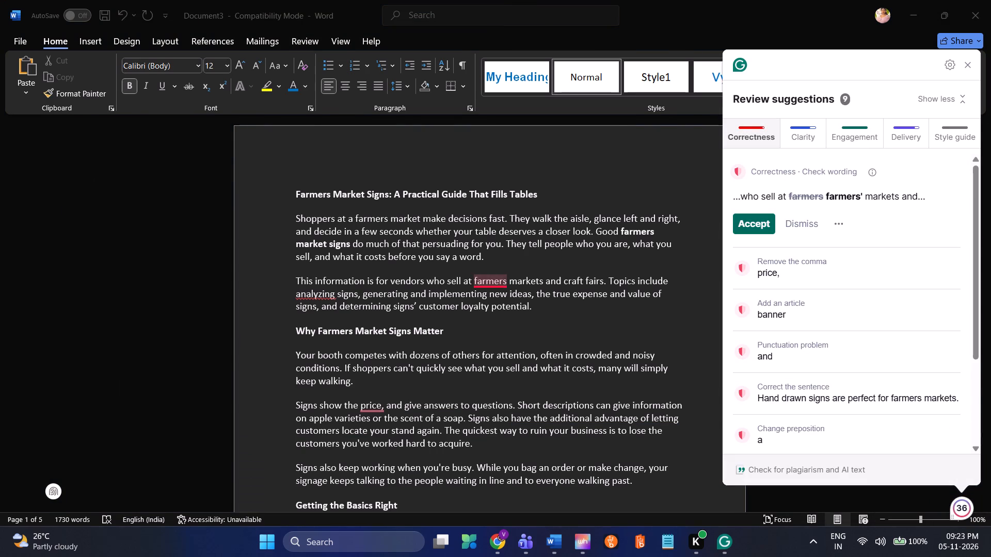
click(755, 232)
click(749, 226)
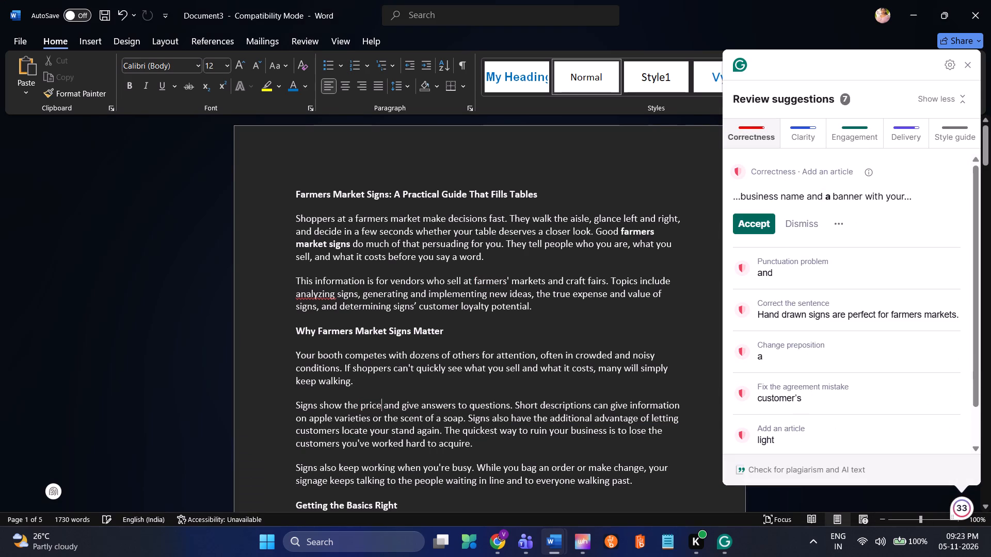
click(749, 226)
click(749, 226)
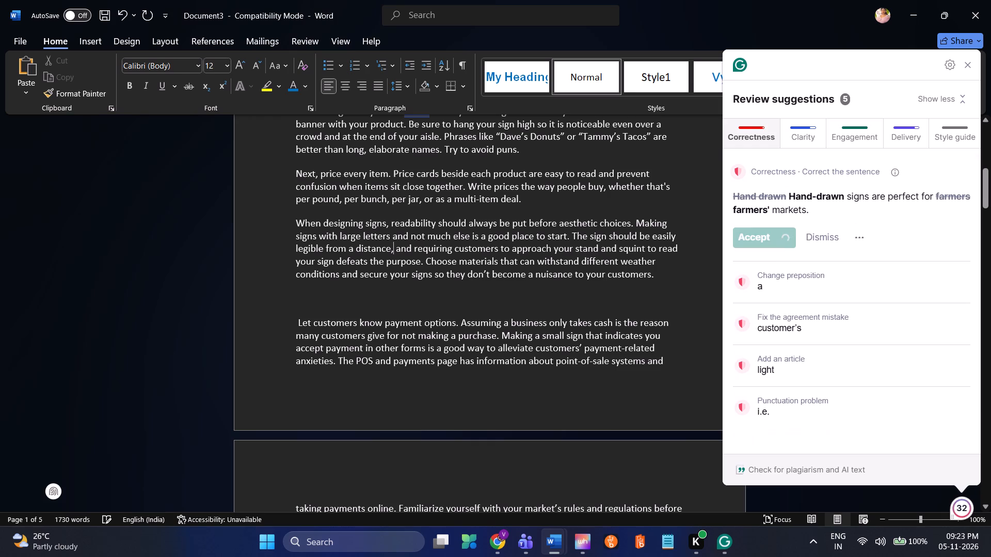
click(749, 235)
click(742, 218)
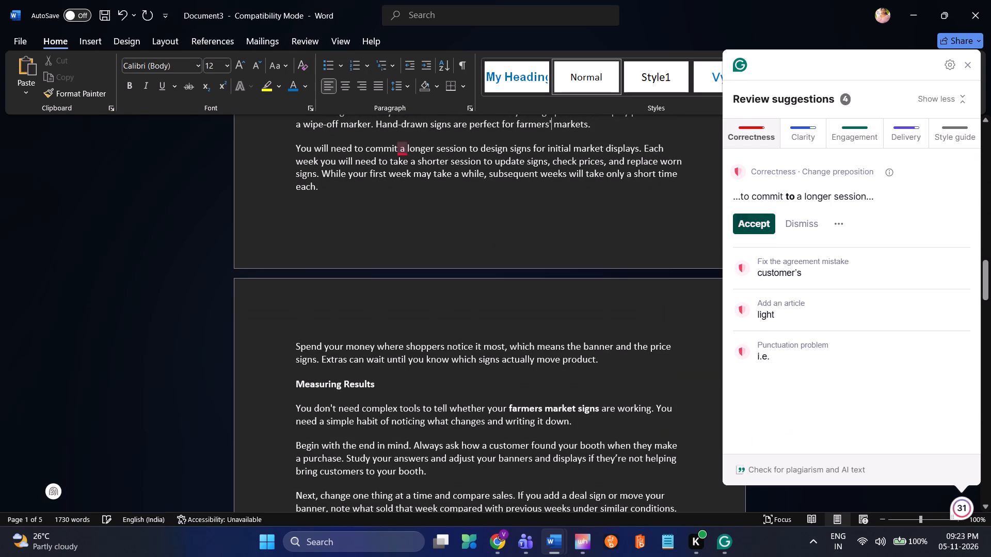
click(742, 218)
click(742, 218)
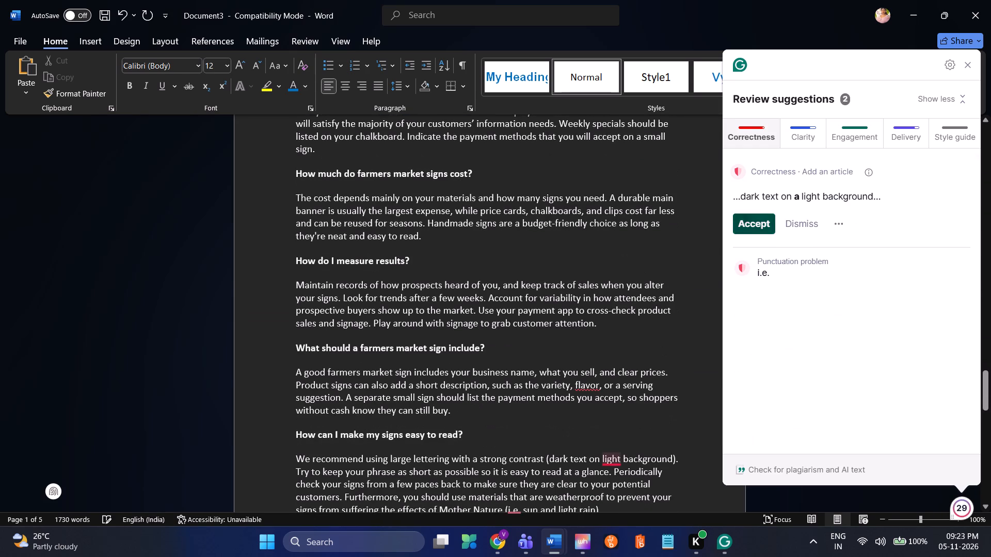
click(742, 218)
Accept Grammarly's last six rewrites in Document3's full suggestion list, working backwards from the "weatherproof materials" sentence to "Eliminate signs that serve no purpose".
scroll(626, 230, up, 8)
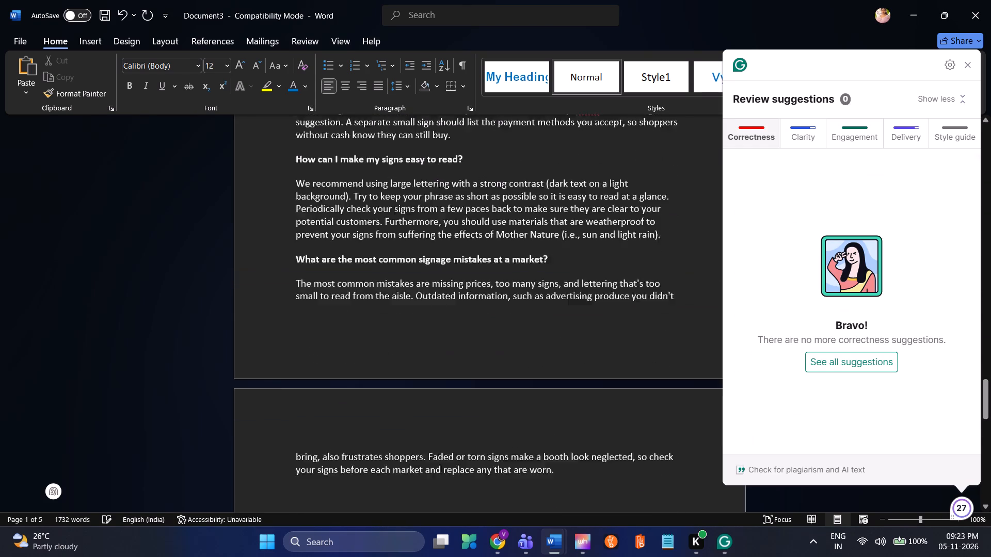
scroll(626, 230, up, 3)
scroll(551, 240, up, 12)
click(778, 133)
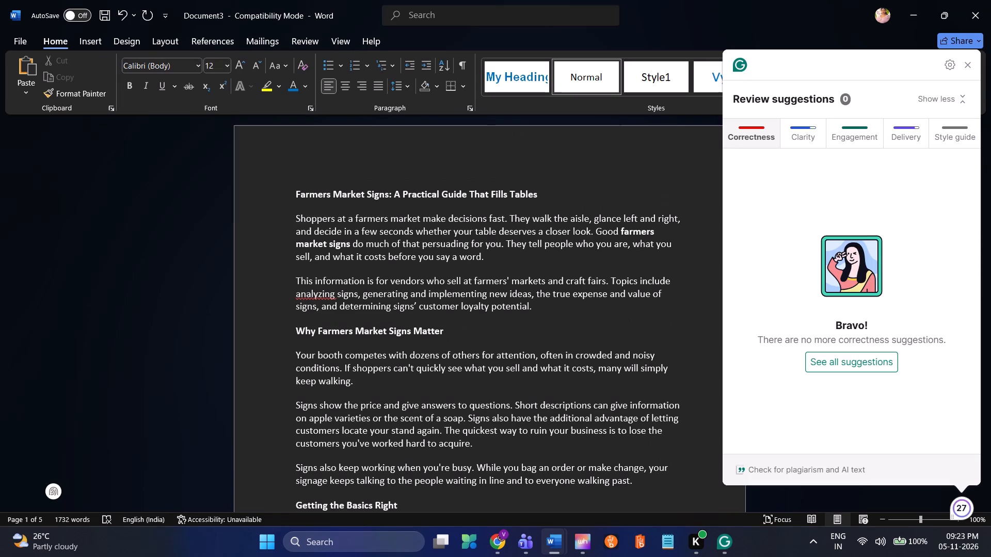
scroll(755, 379, down, 6)
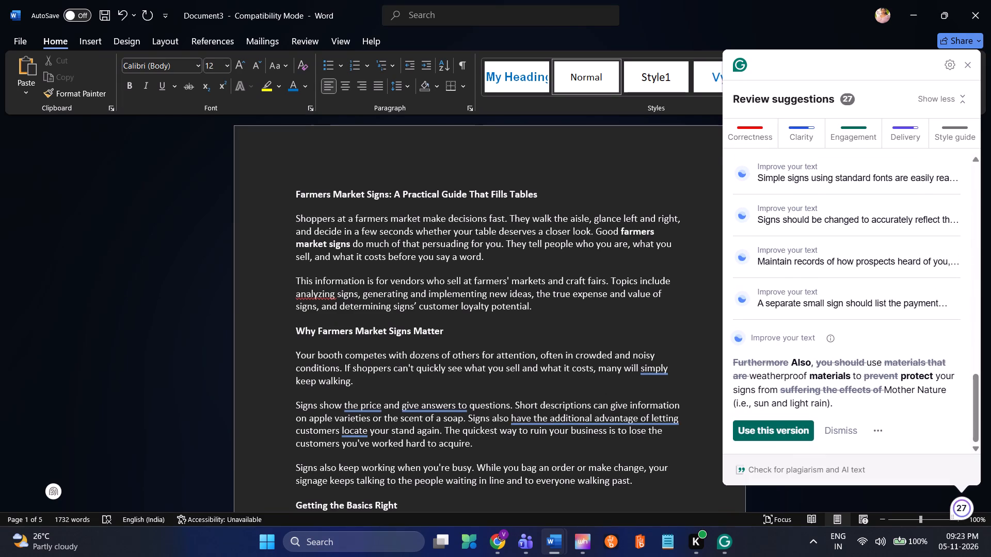
click(747, 434)
click(747, 434)
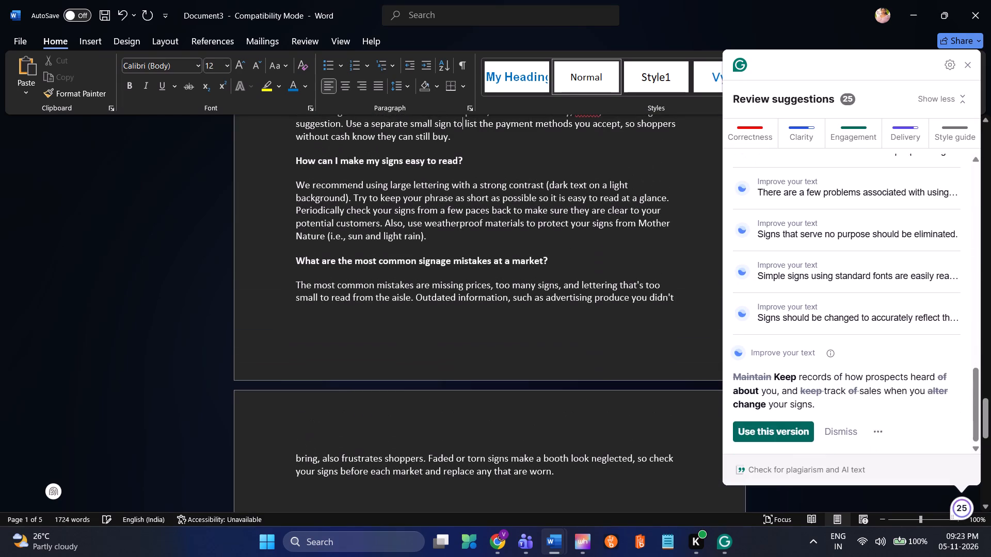
click(747, 434)
click(759, 435)
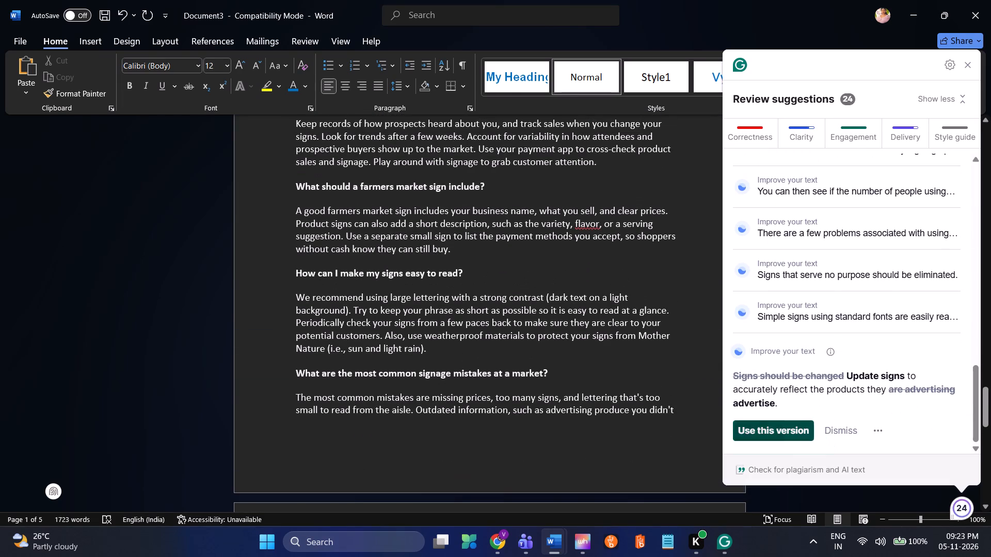
click(759, 435)
click(759, 435)
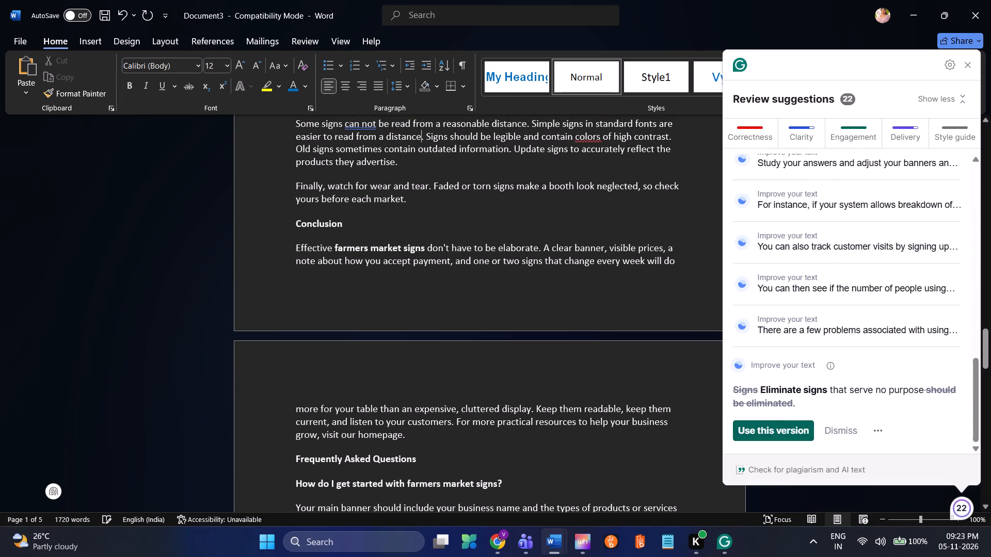
Accept the rewrites for "provide customers with justification", "Signs that state when a particular item" and "Be sure to design signs" in Document3.
scroll(846, 249, up, 5)
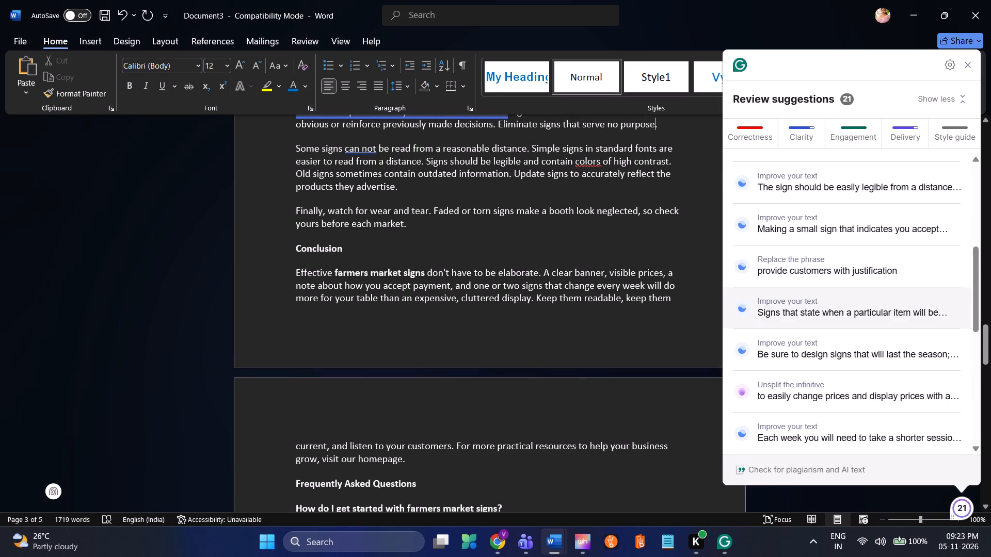
click(789, 265)
click(757, 325)
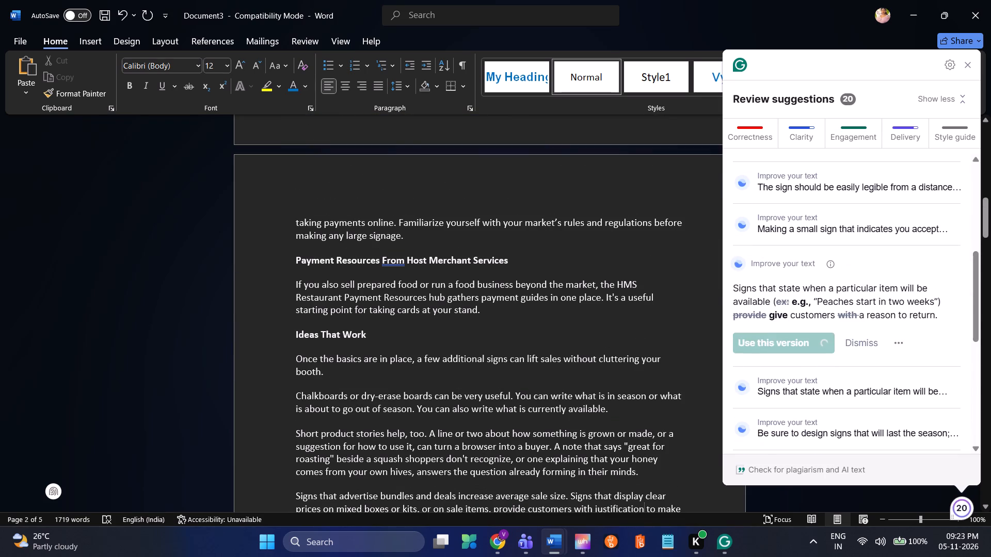
click(757, 334)
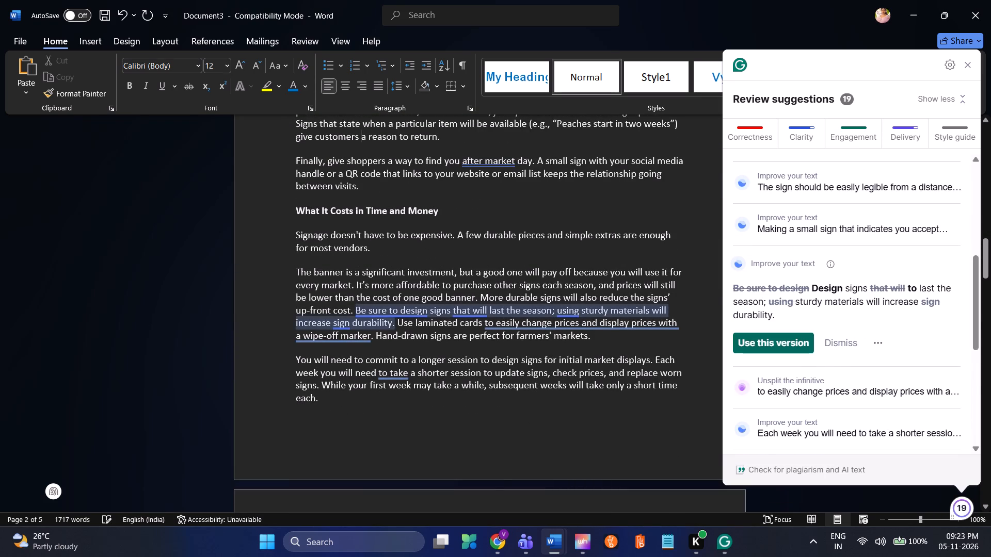
click(758, 340)
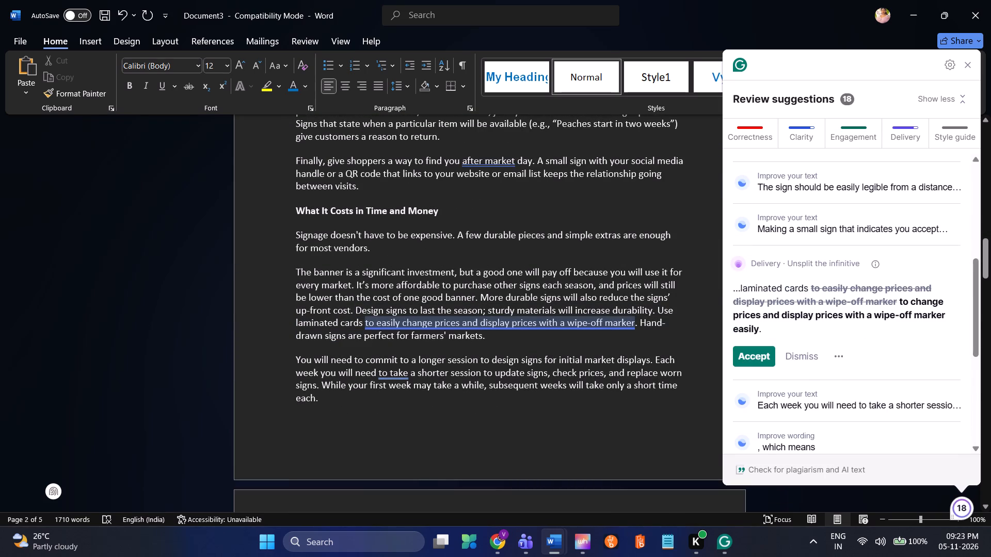
Accept the rewrites for ", which means", "make a purchase", "Study your answers" and "You can also track customer visits" in Document3.
scroll(758, 340, down, 1)
click(753, 346)
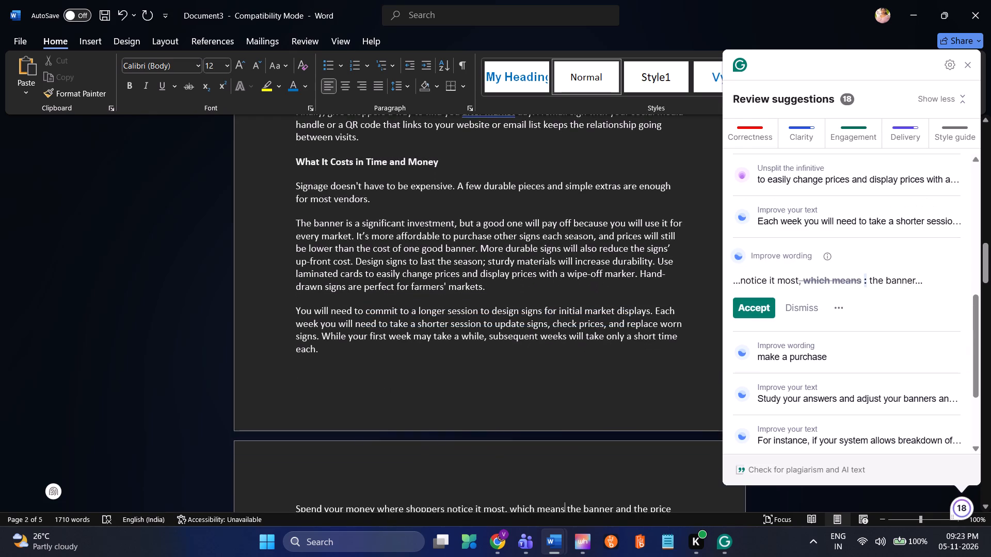
click(744, 313)
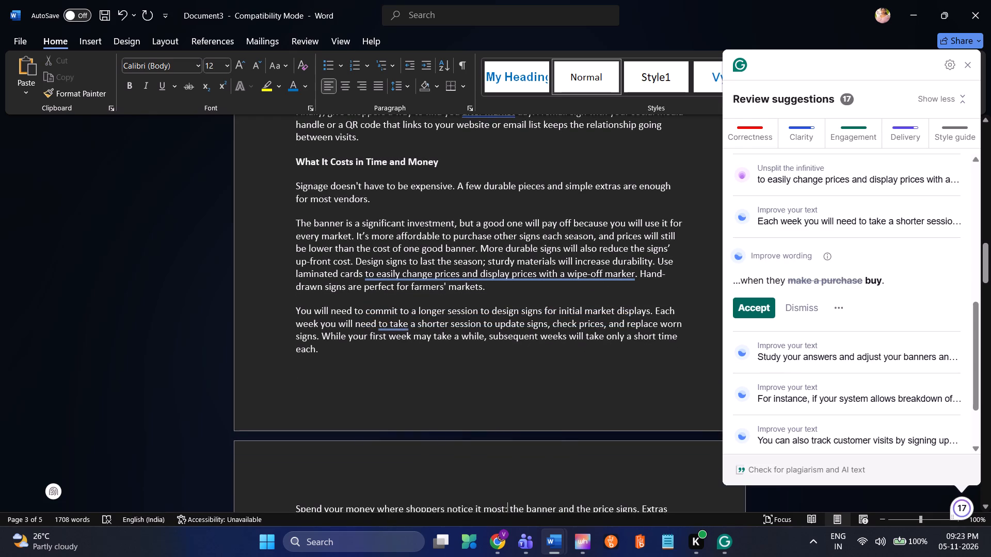
click(744, 313)
click(775, 249)
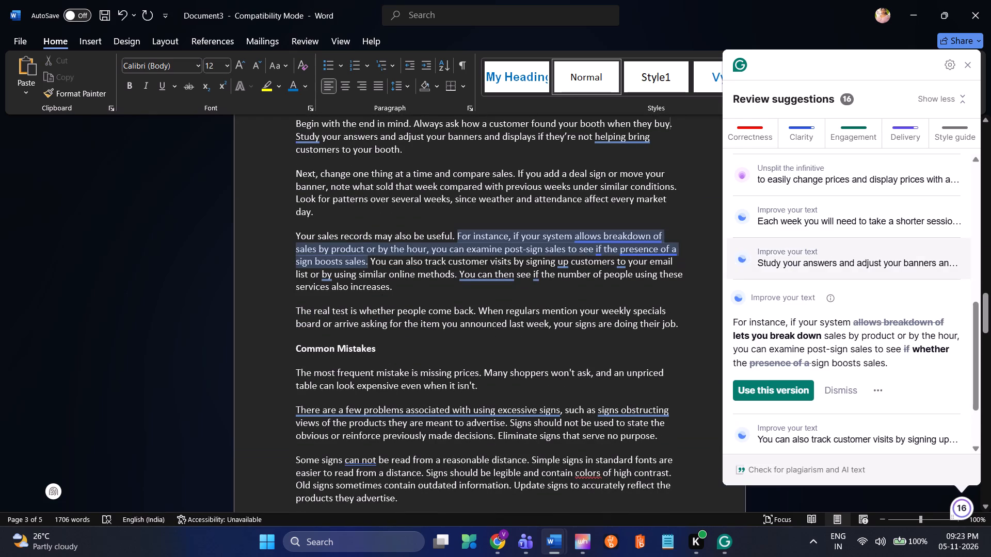
click(757, 336)
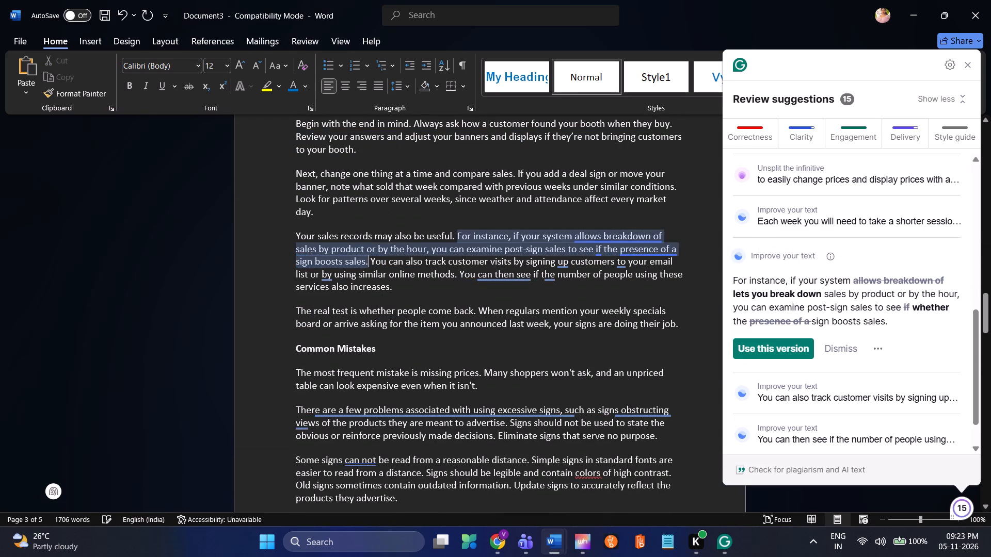
click(766, 392)
scroll(766, 392, down, 2)
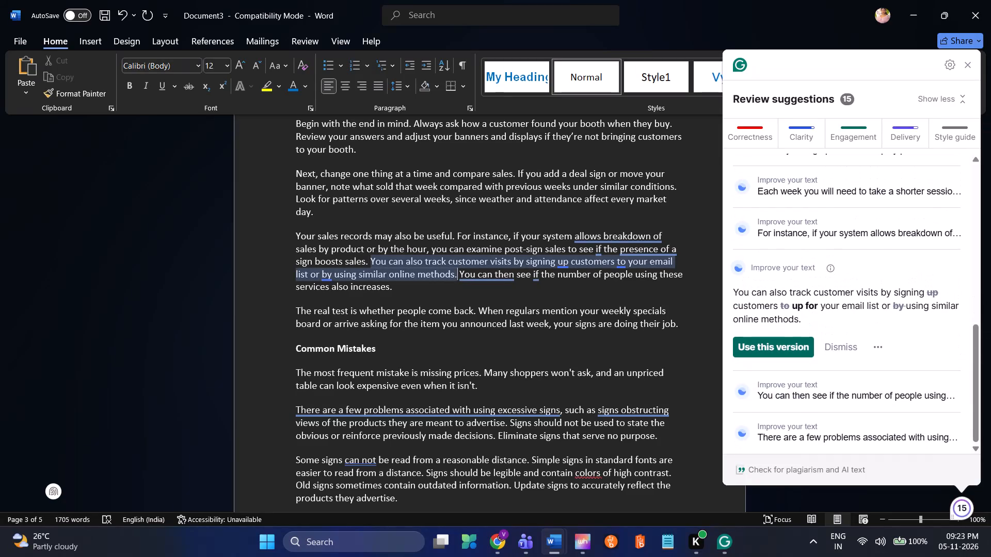
click(759, 352)
click(755, 428)
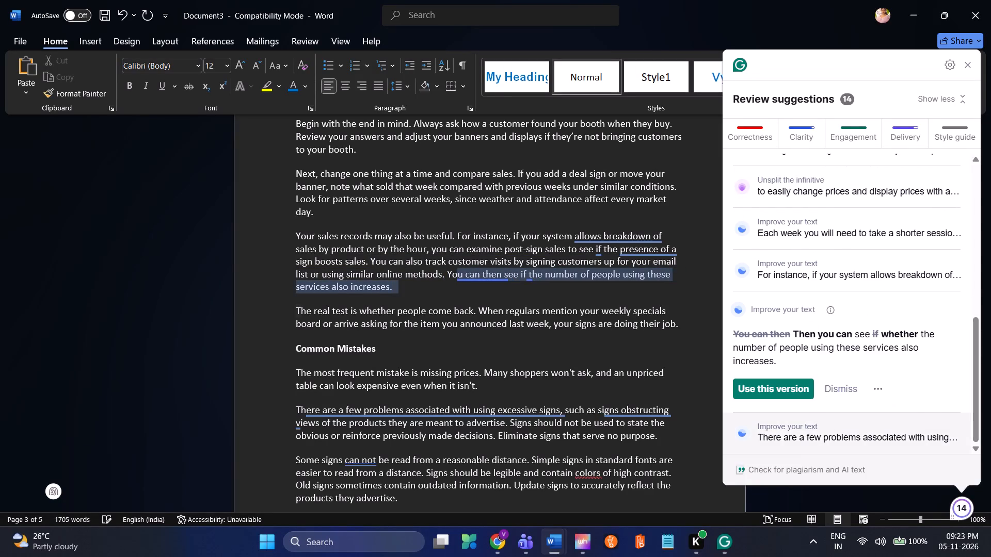
Accept Document3's rewrites for "Be sure to hang", "When designing signs", "Making signs with large letters" and "The sign should be easily legible"; close Grammarly's suggestions.
scroll(755, 428, down, 1)
scroll(780, 300, up, 3)
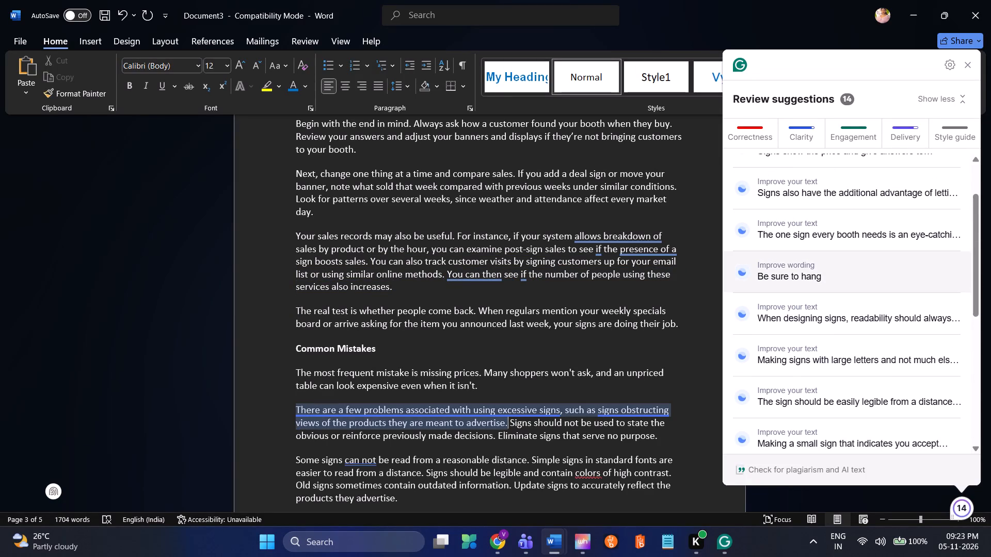
click(772, 256)
click(760, 316)
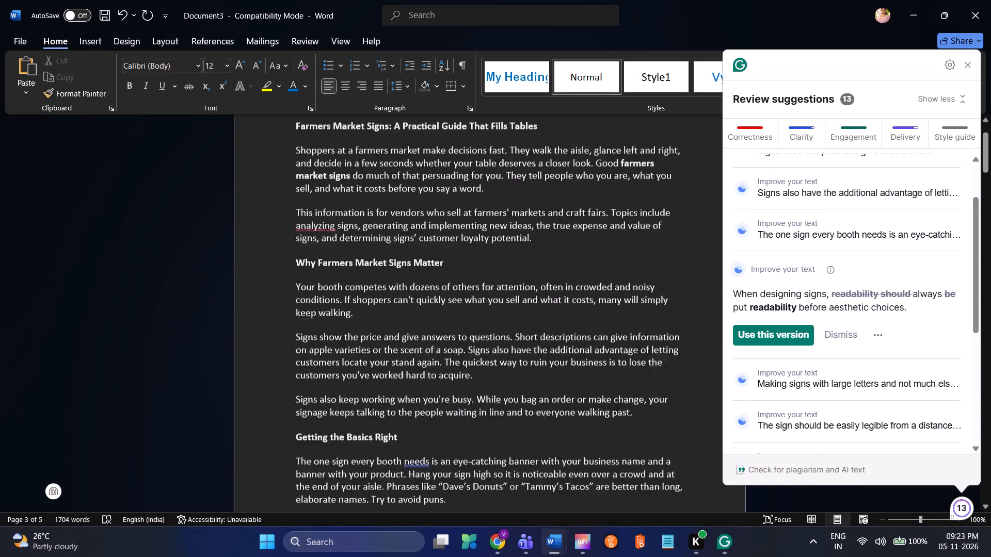
click(760, 344)
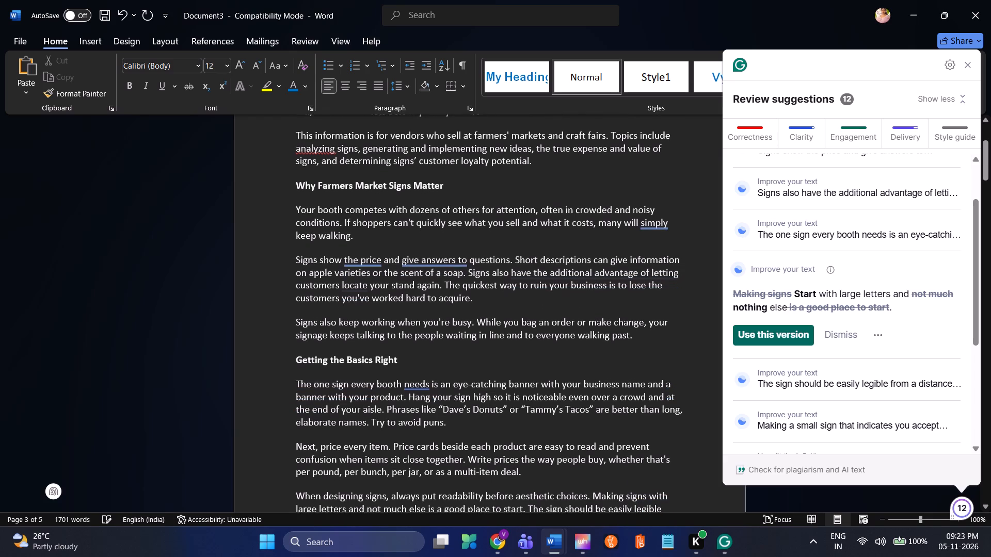
click(761, 338)
click(780, 244)
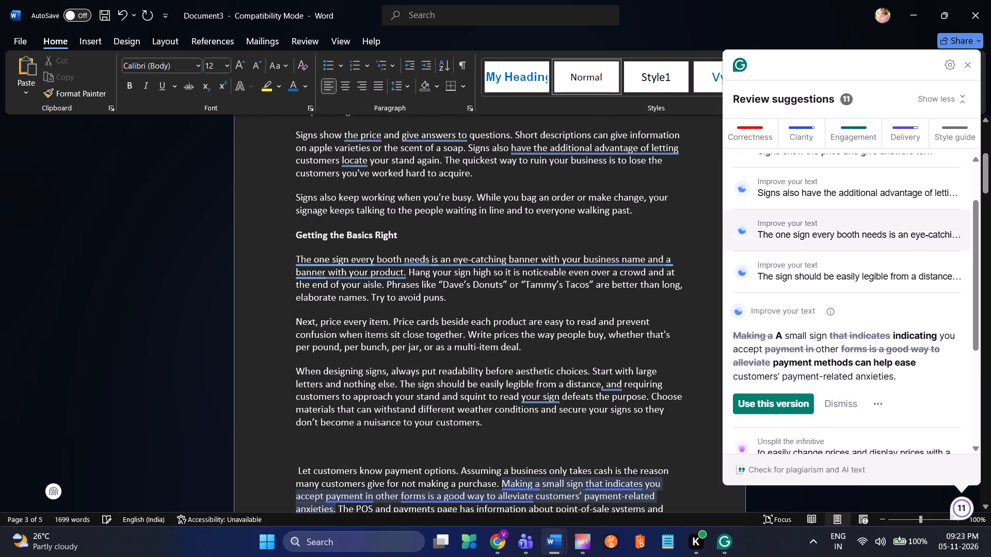
click(759, 356)
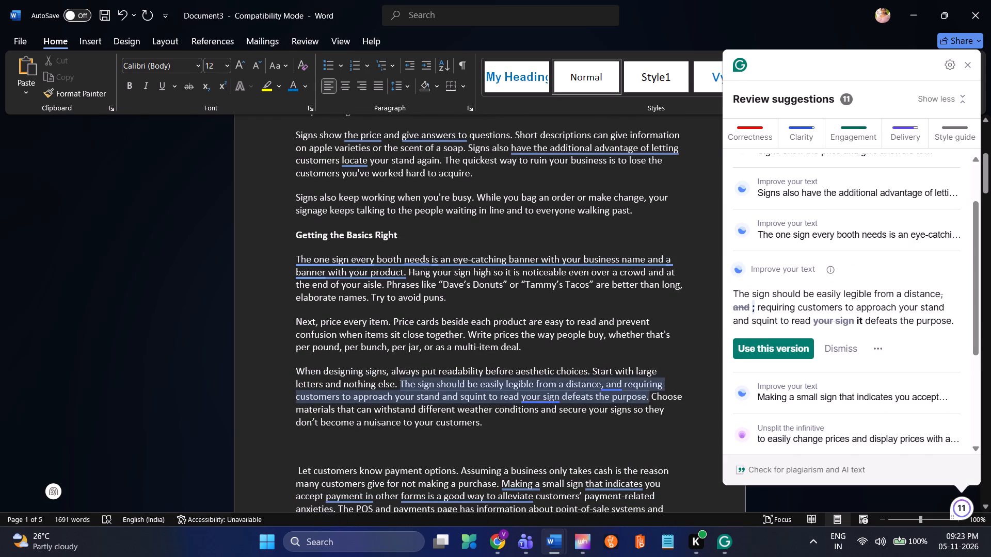
click(752, 351)
scroll(791, 269, up, 2)
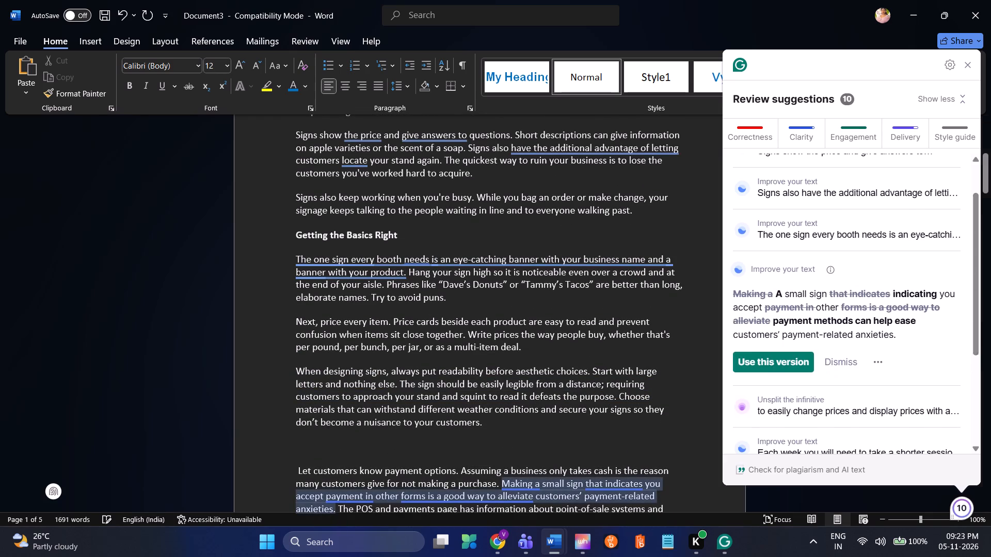
scroll(791, 269, up, 2)
click(797, 214)
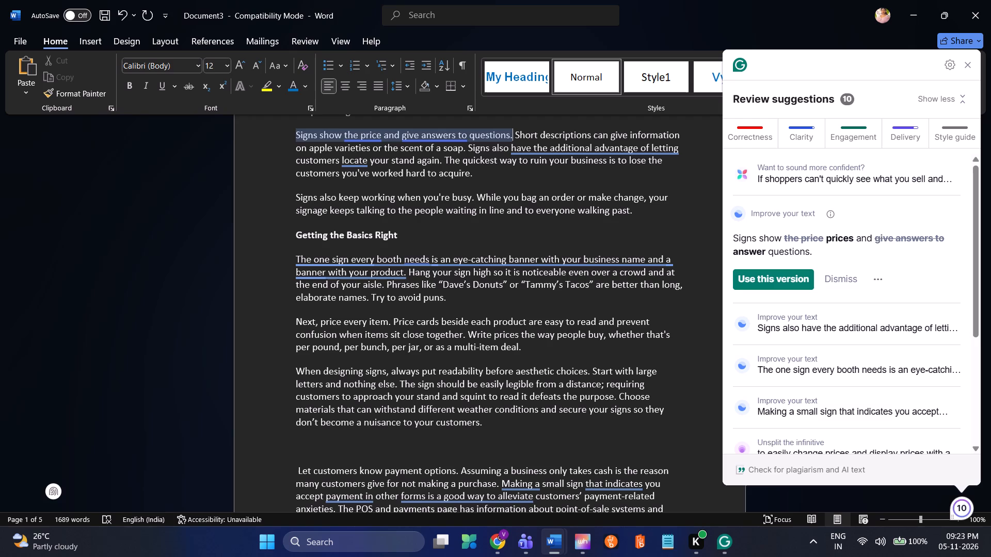
click(971, 62)
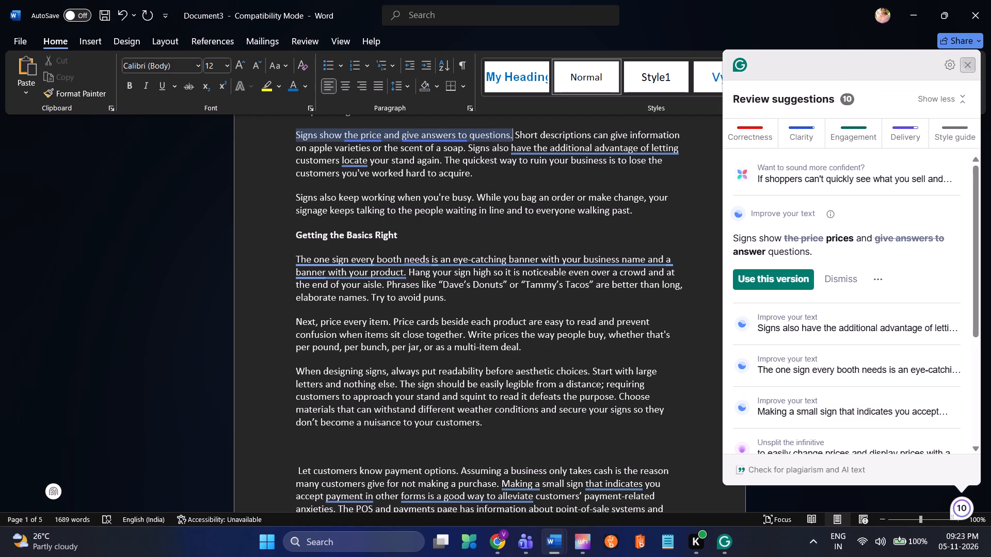
Copy the entire text of Document3.
scroll(721, 241, up, 17)
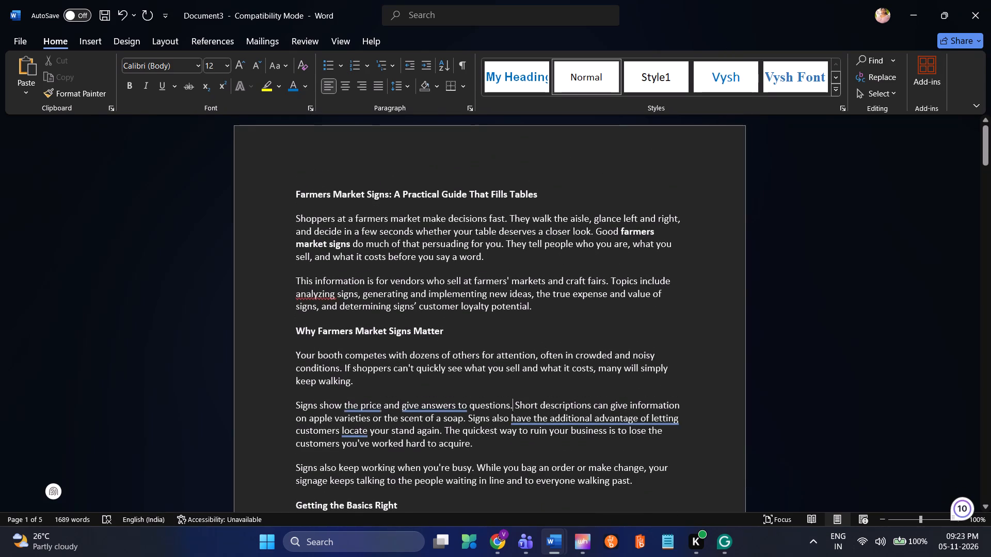
key(ctrl+a)
key(ctrl+c)
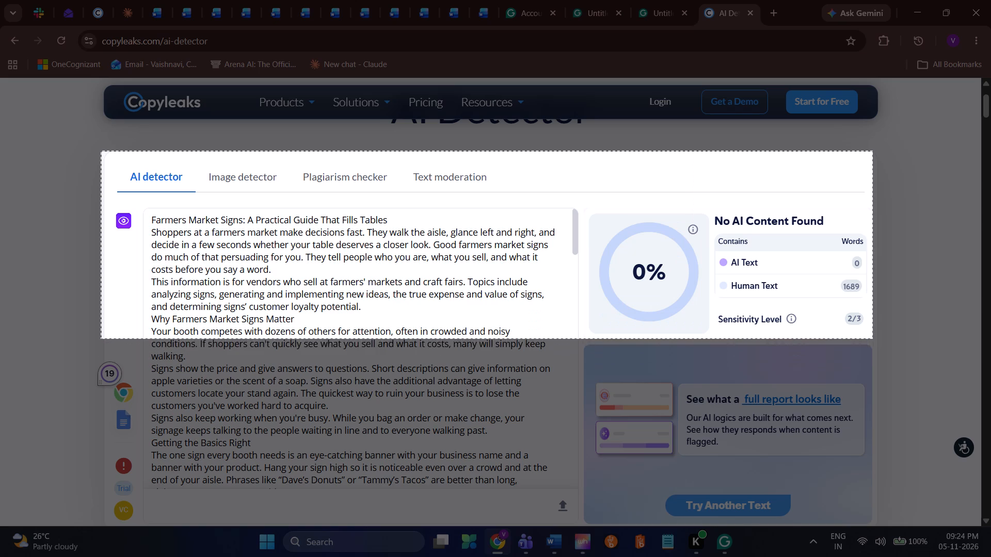
drag(872, 339, 873, 341)
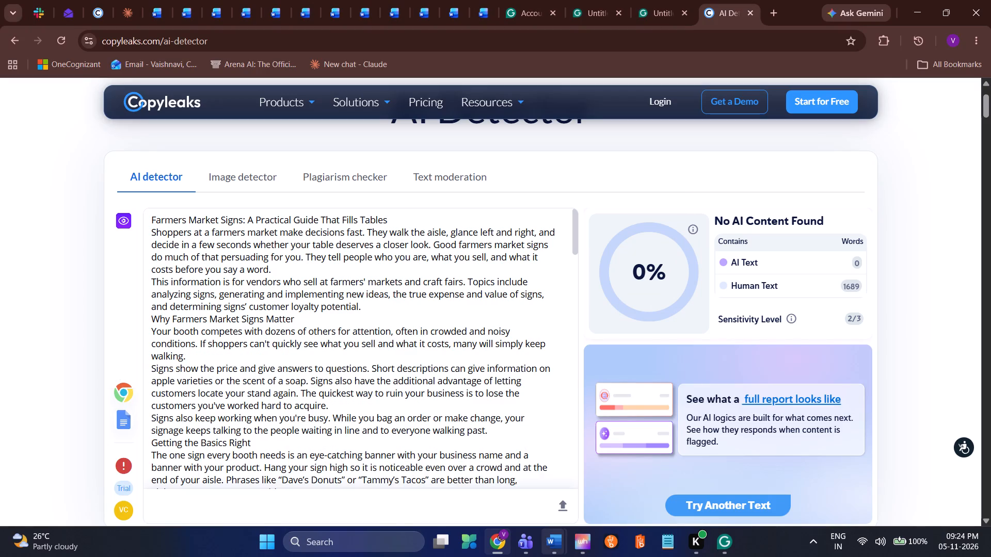
click(288, 493)
click(423, 292)
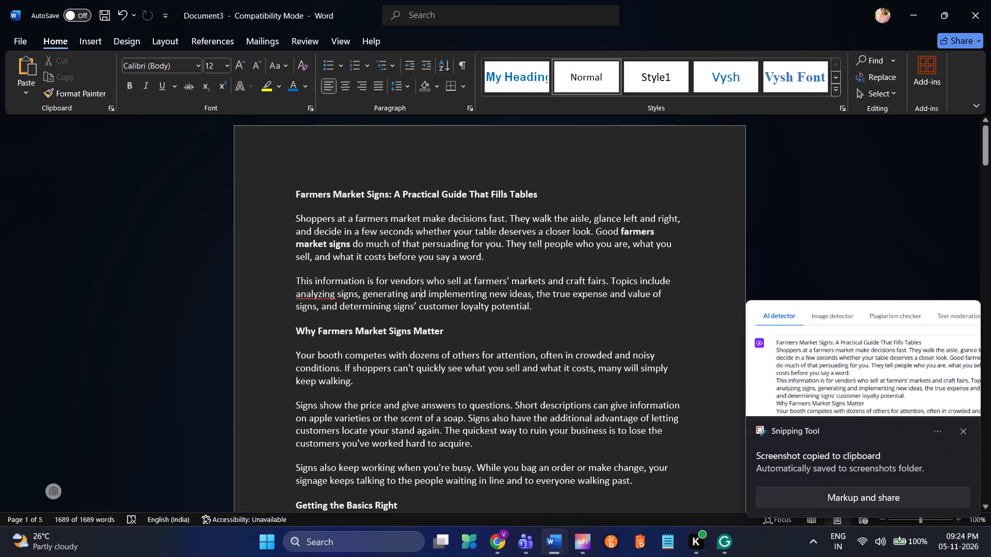
click(295, 189)
key(ctrl+v)
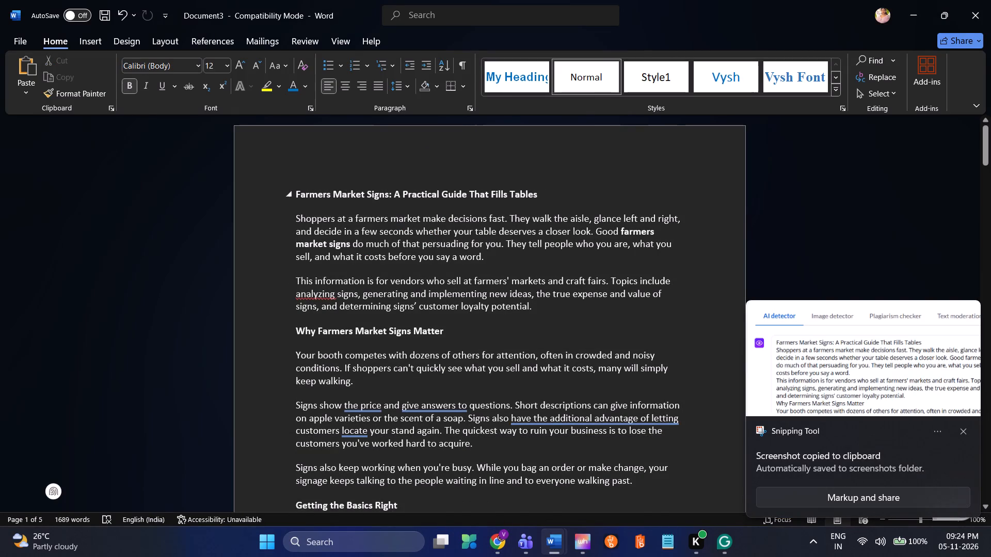
key(Return)
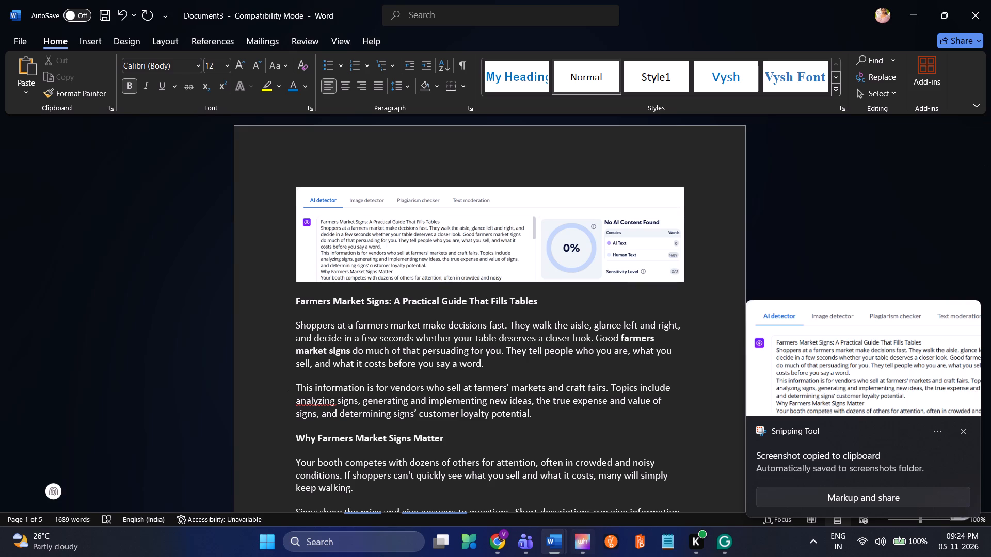
Switch to Document4, dismiss the screenshot notification and open Grammarly's Correctness suggestions for it.
click(424, 504)
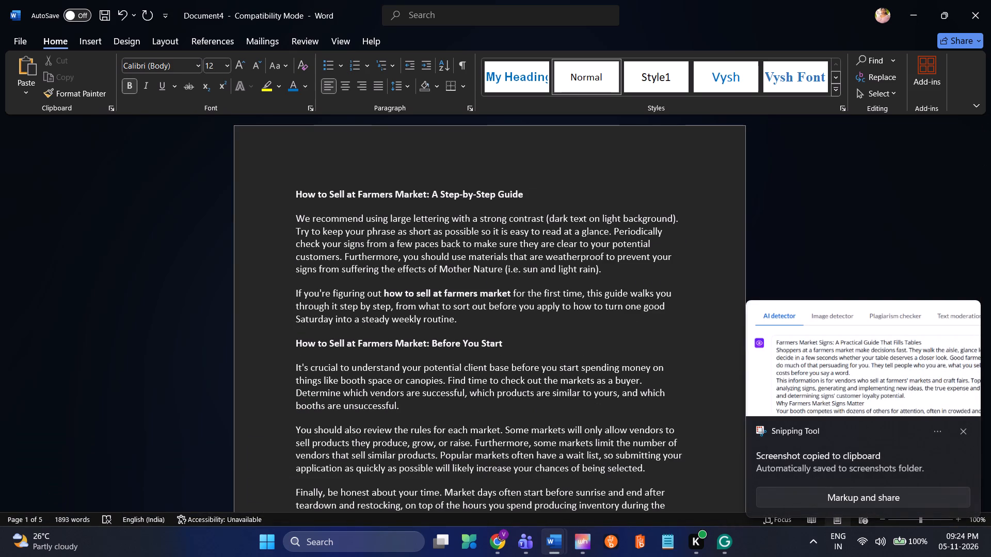
click(968, 431)
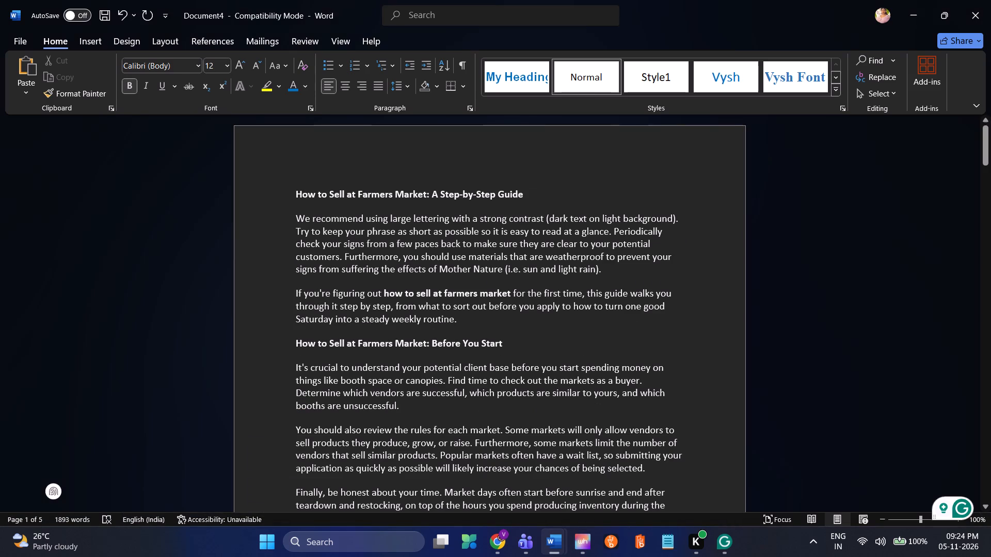
click(955, 512)
click(759, 120)
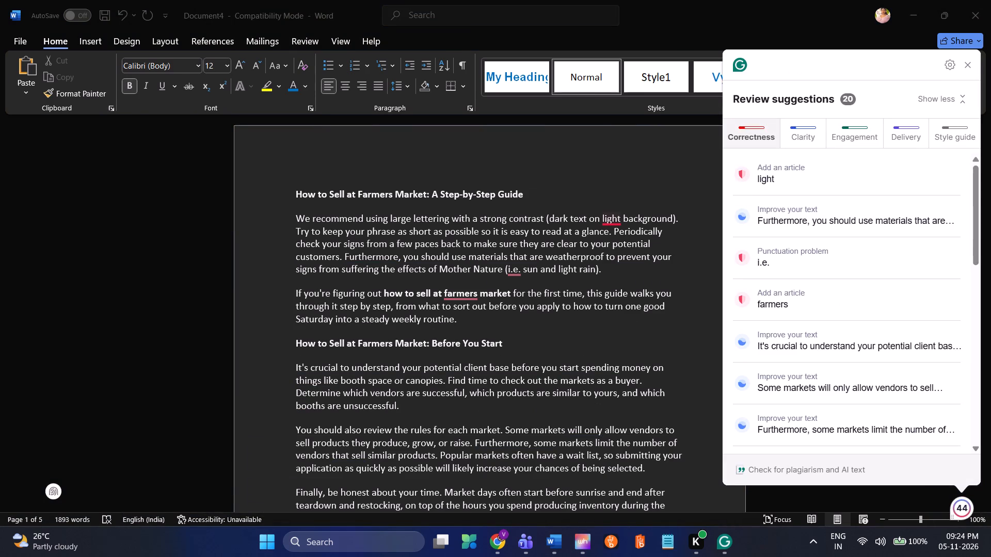
Accept Grammarly's correctness fixes from the opening through Step 2's introduction, including "a light", "i.e.,", "a farmers market", "markets, including", "its own" and "expect, and".
click(749, 223)
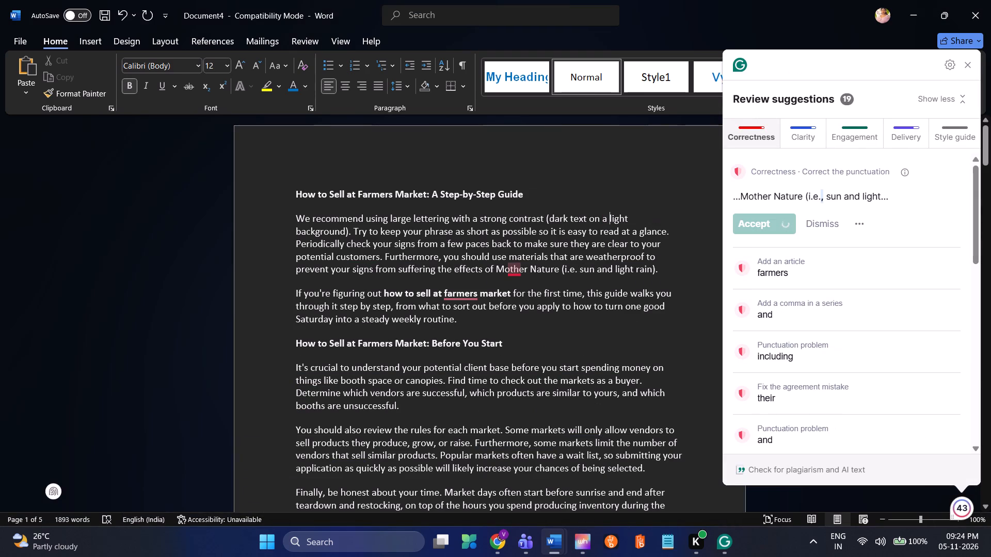
click(752, 220)
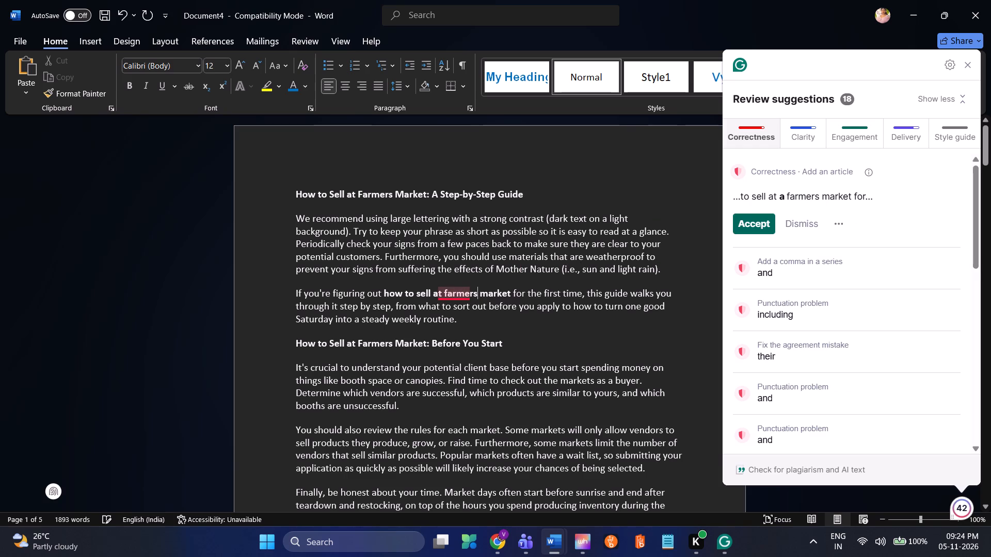
click(752, 220)
click(752, 220)
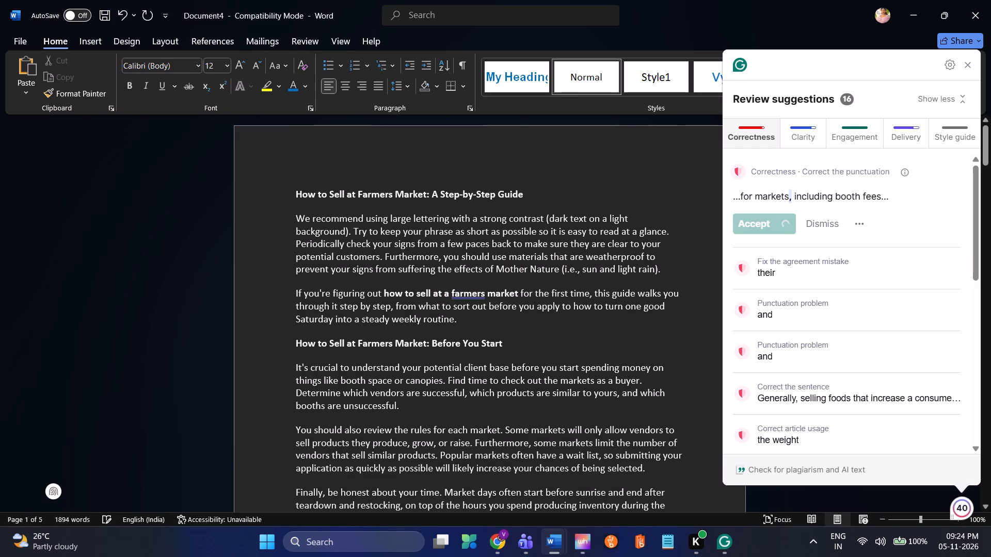
click(752, 220)
click(752, 220)
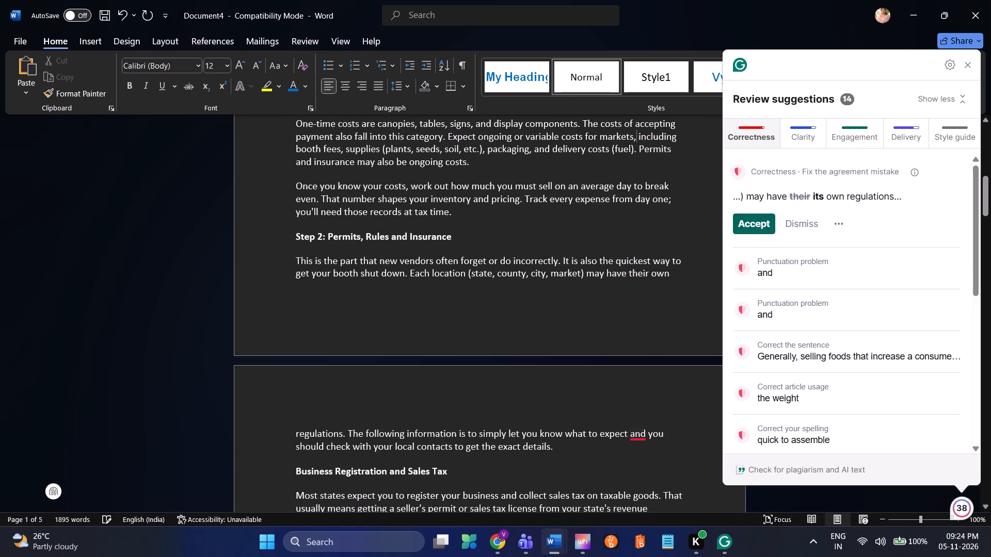
click(752, 220)
click(752, 220)
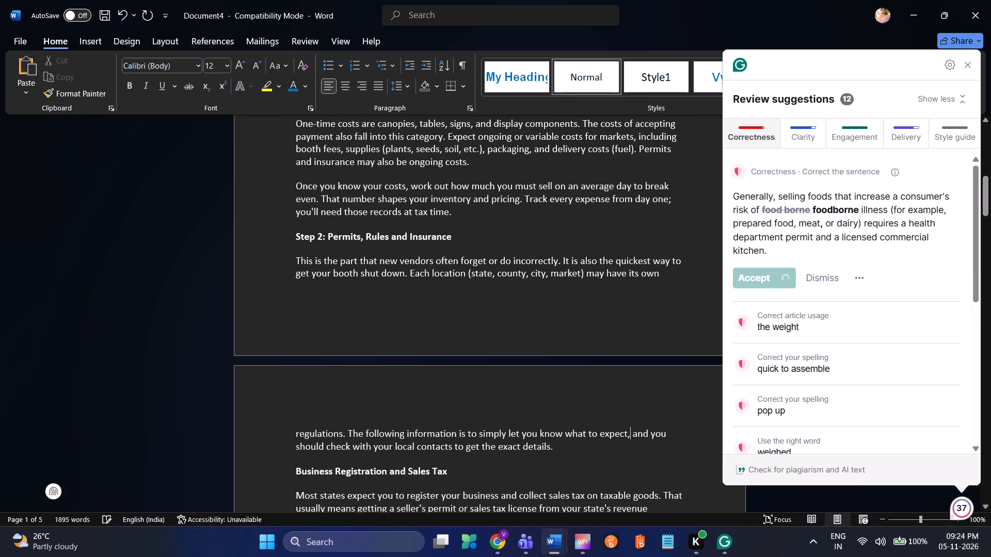
Accept the correctness fixes in the food permits and equipment sections: "foodborne", "by weight", "quick-to-assemble", "pop-up" and "weighted".
click(751, 276)
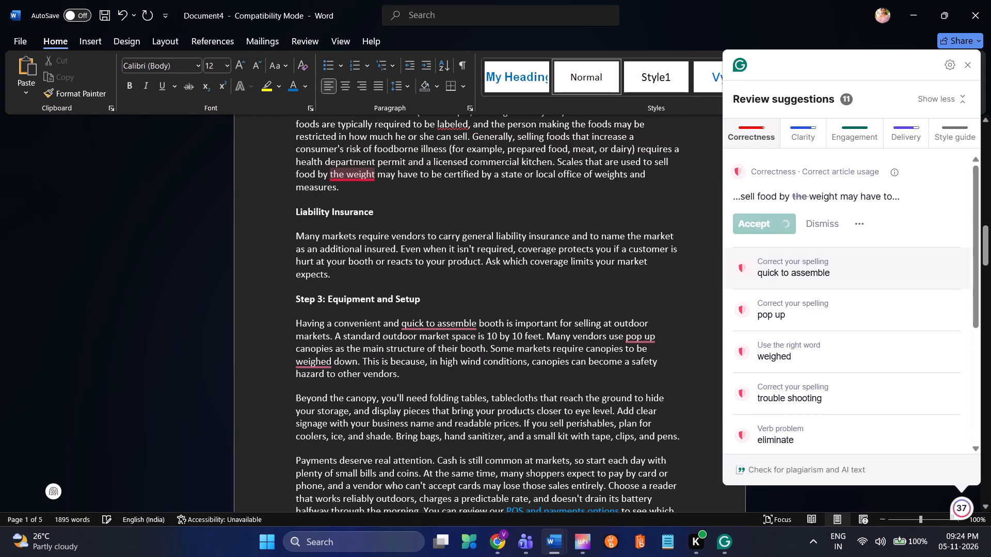
click(747, 230)
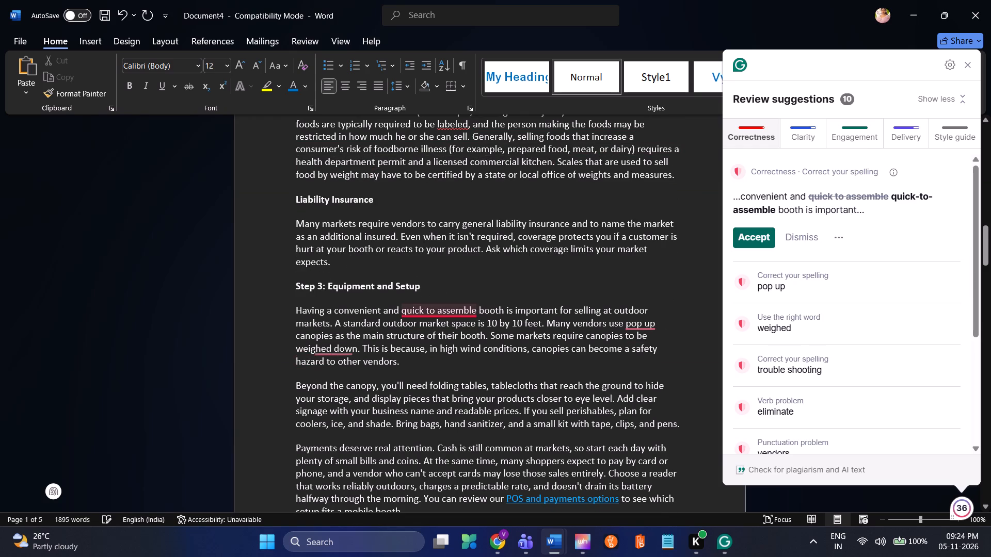
click(746, 239)
click(746, 239)
click(746, 227)
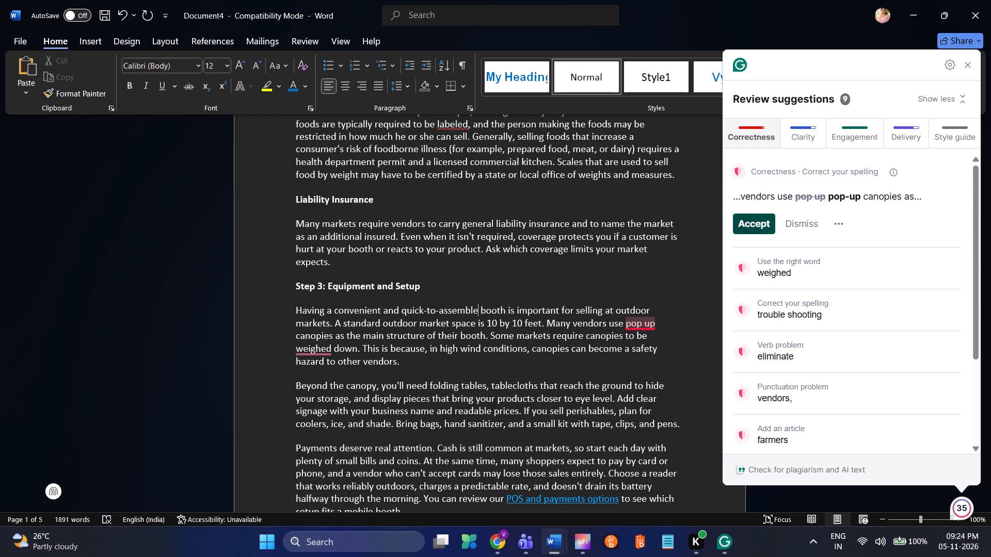
click(746, 227)
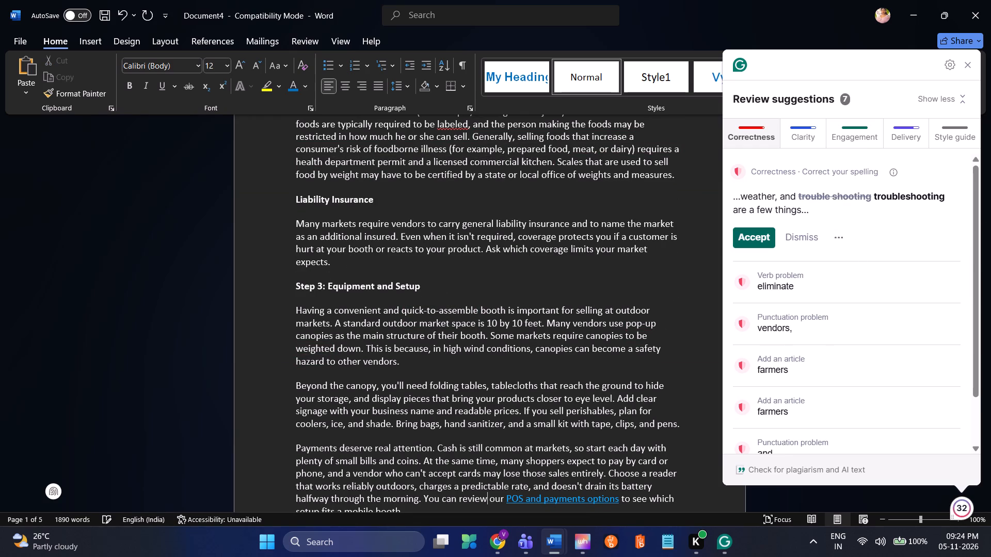
Accept the remaining correctness fixes from Step 5 through the FAQ, including "troubleshooting", "eliminating", "vendors and", "a farmers market", "overwhelming, and" and "overcomplicate their booth setup".
click(746, 227)
click(746, 230)
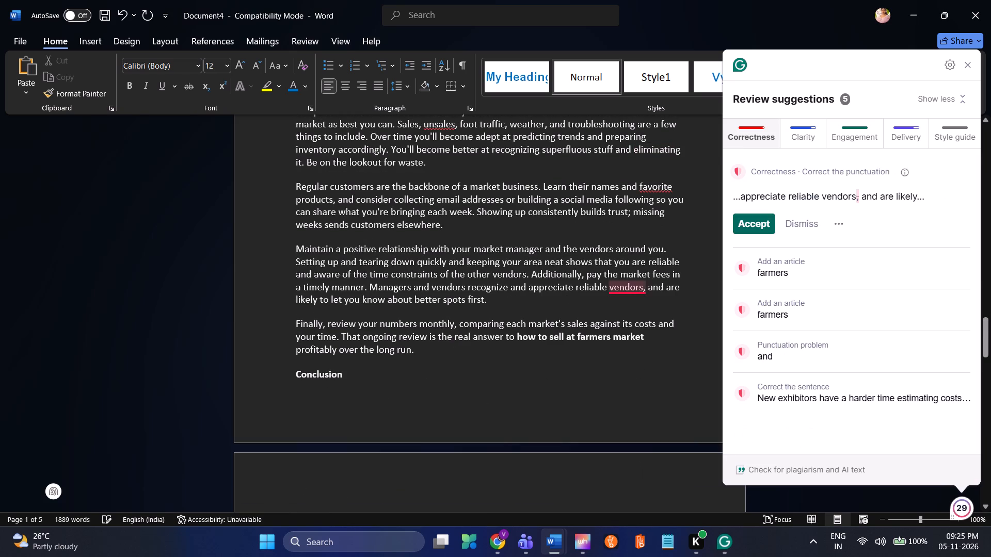
click(746, 230)
click(746, 230)
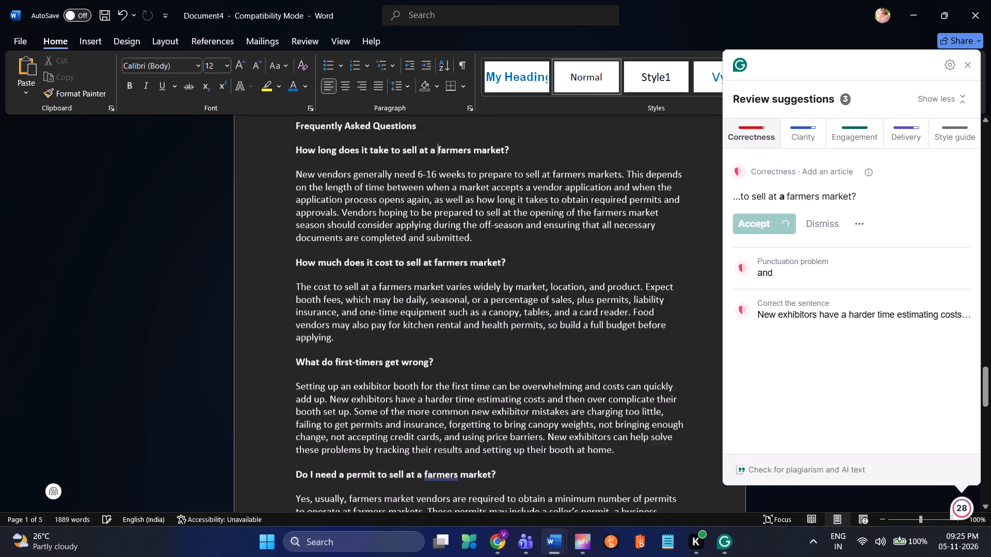
click(746, 230)
click(746, 230)
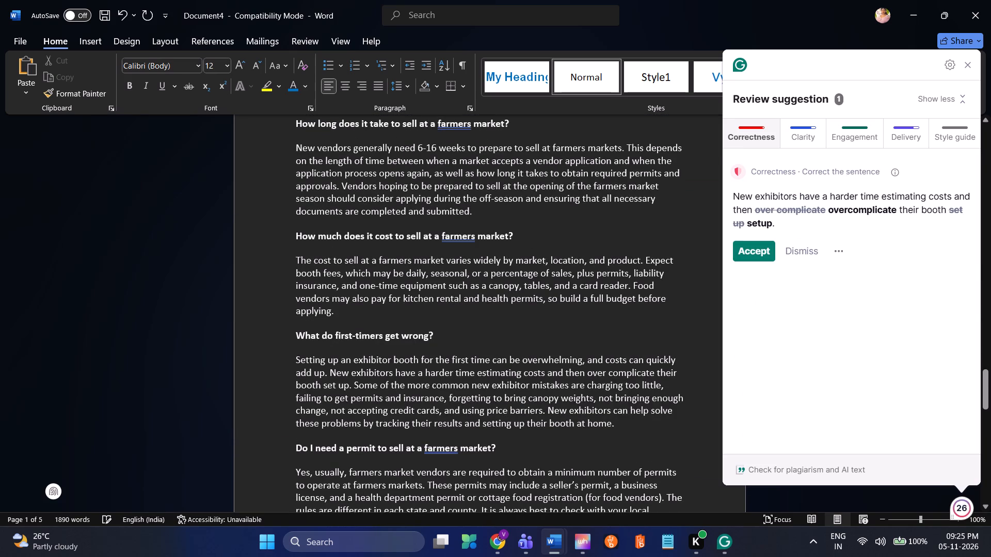
click(747, 248)
Accept Clarity rewrites in the FAQ and conclusion: "Common new-exhibitor mistakes include", "usually need", "Rules differ by", "costs can add up quickly" and "preparation, not luck".
scroll(624, 283, up, 7)
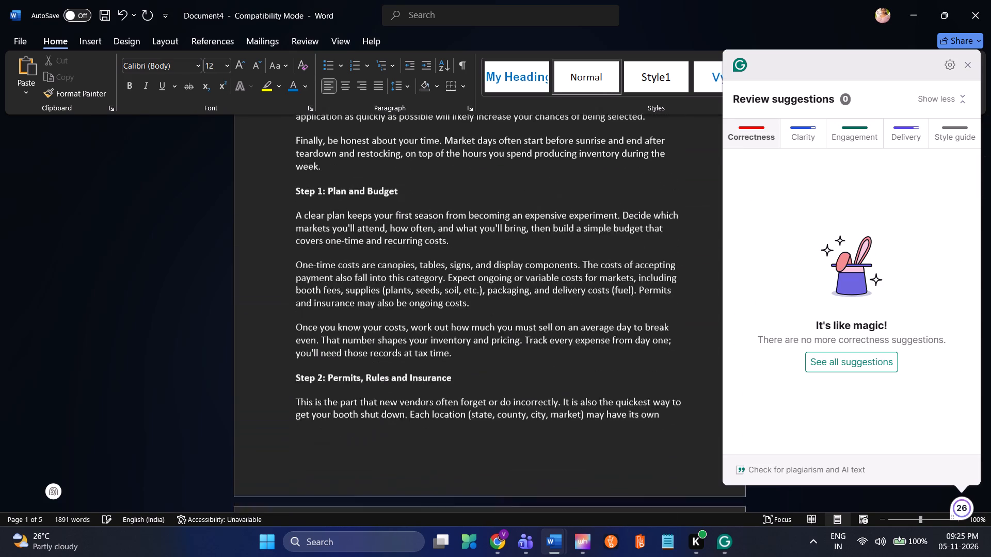
click(803, 142)
scroll(800, 304, down, 5)
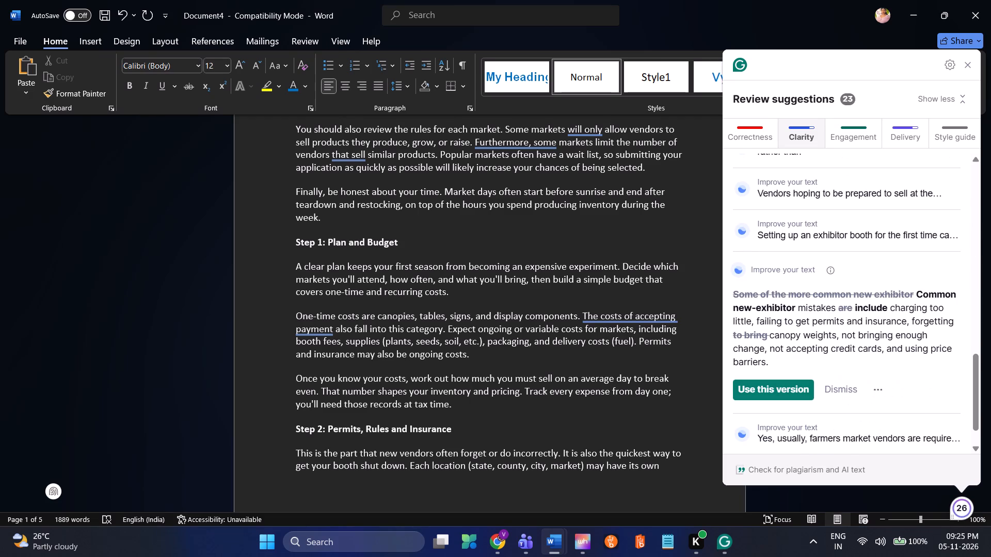
click(758, 396)
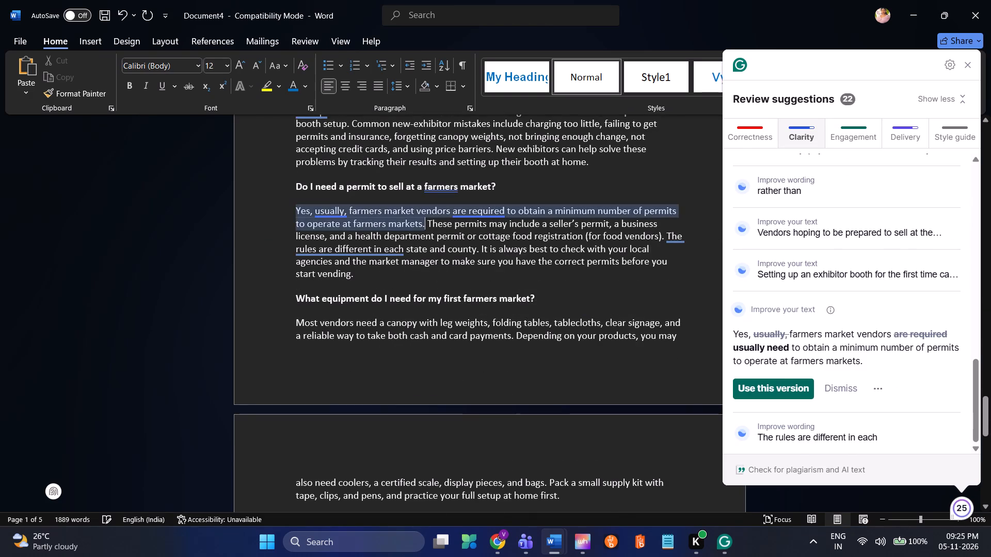
click(758, 396)
click(747, 436)
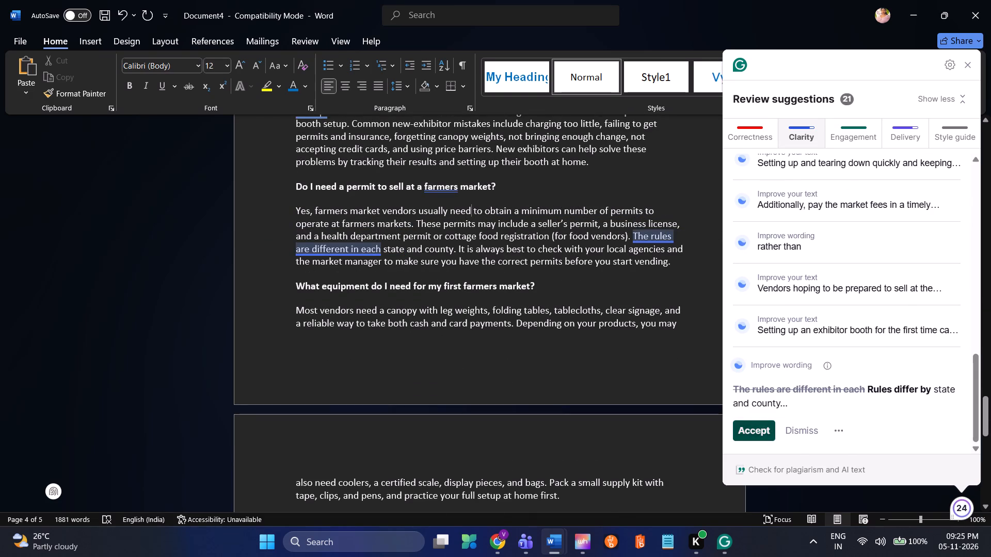
click(747, 436)
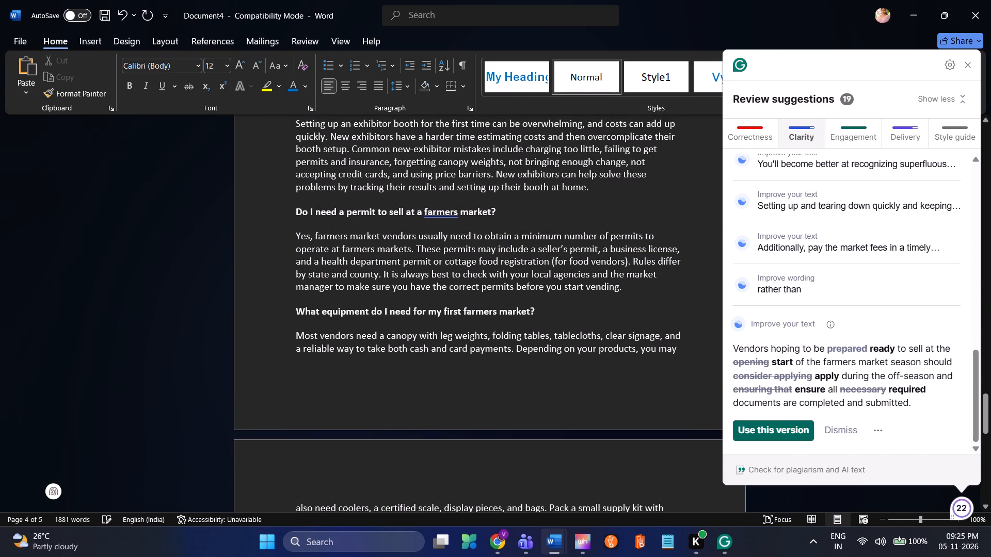
click(812, 299)
click(749, 392)
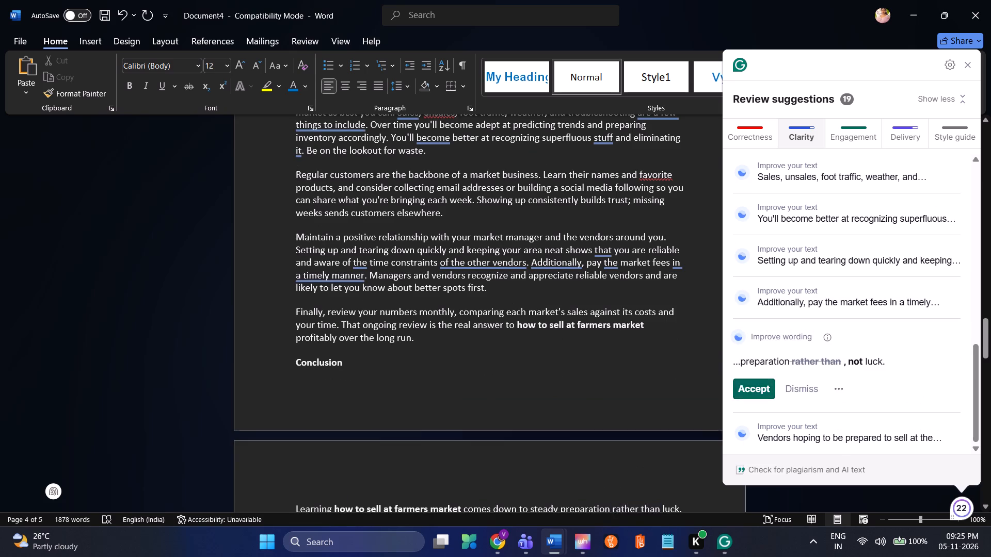
Accept Clarity rewrites in the food permits and equipment sections: "several counties", "typically must be labeled", "A convenient, quick-to-assemble booth" and "Review our POS".
scroll(776, 287, up, 6)
scroll(760, 364, down, 1)
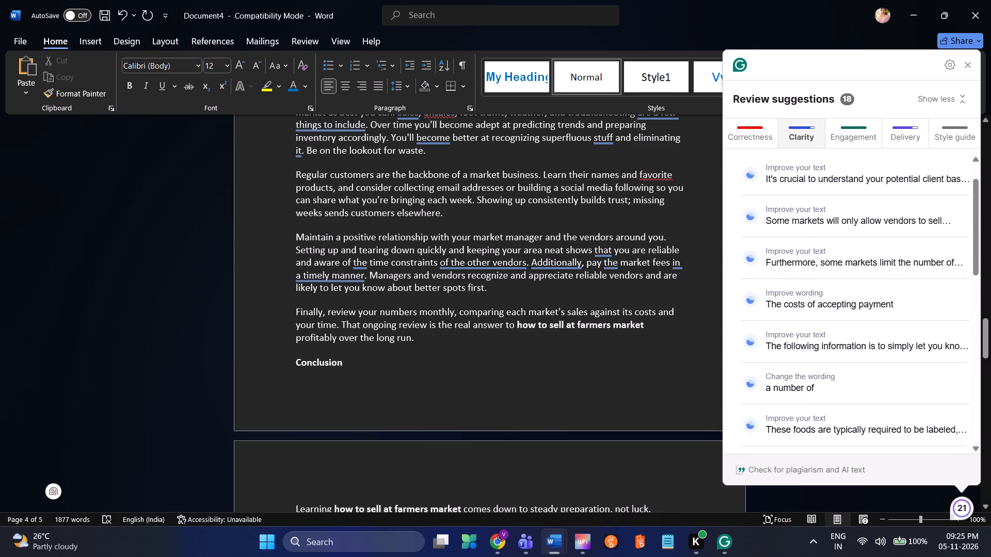
click(751, 382)
click(744, 396)
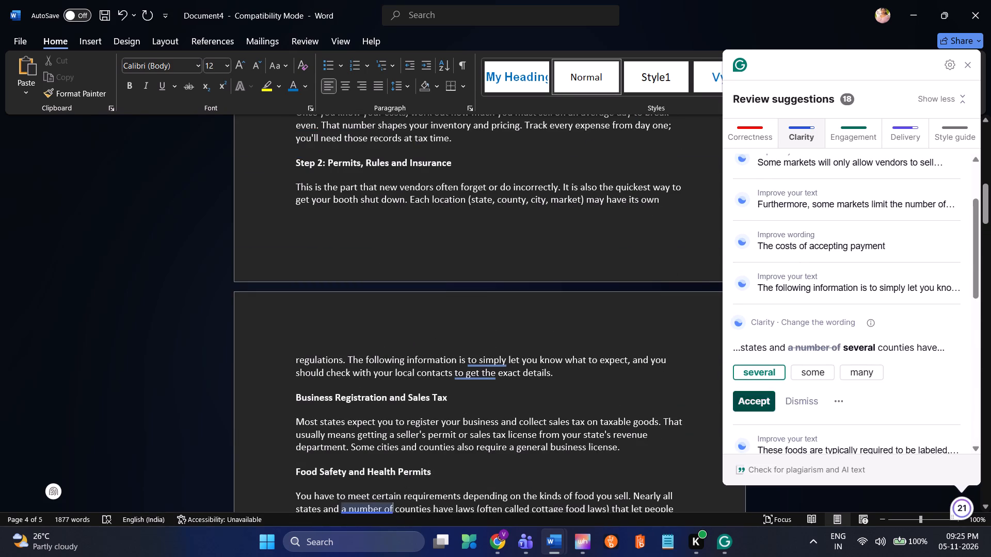
scroll(744, 396, down, 1)
click(739, 367)
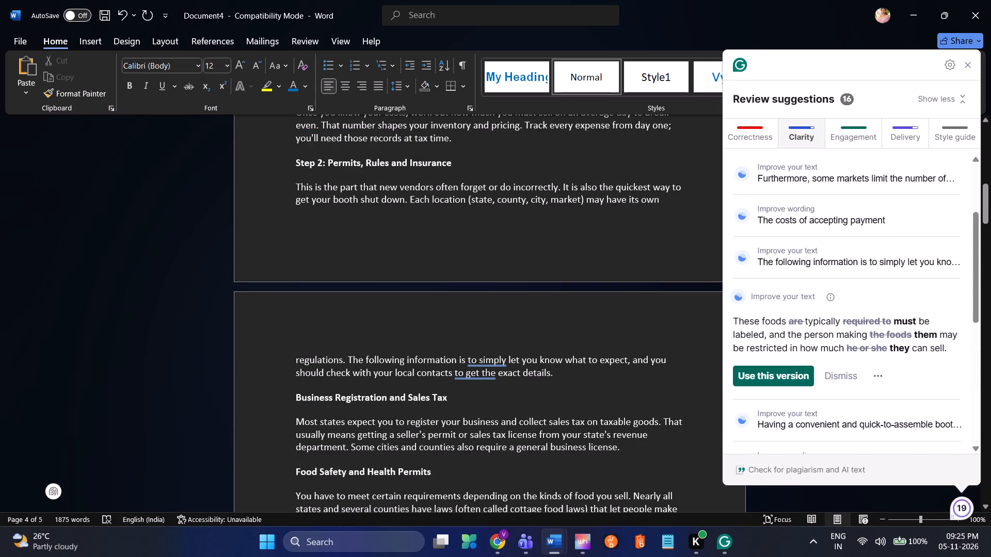
click(737, 361)
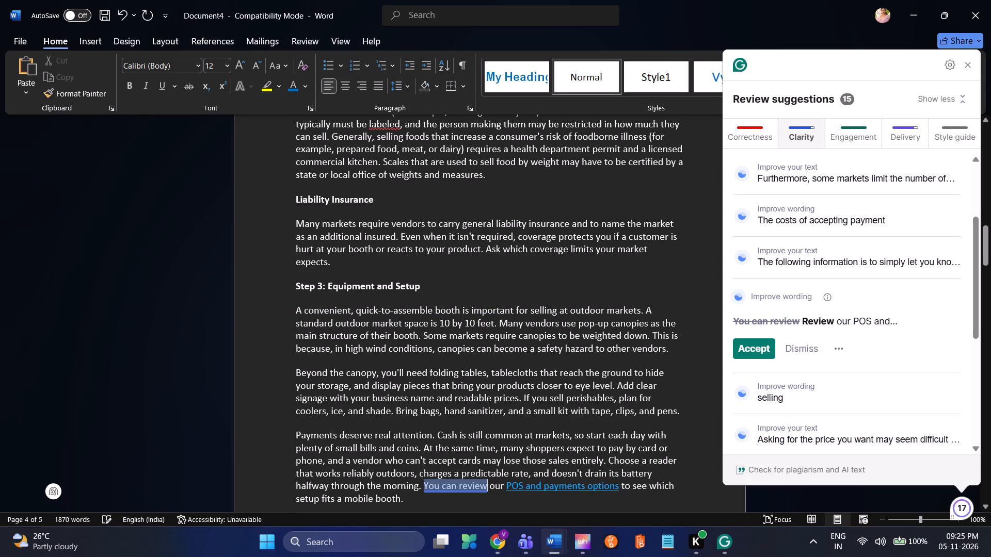
click(741, 352)
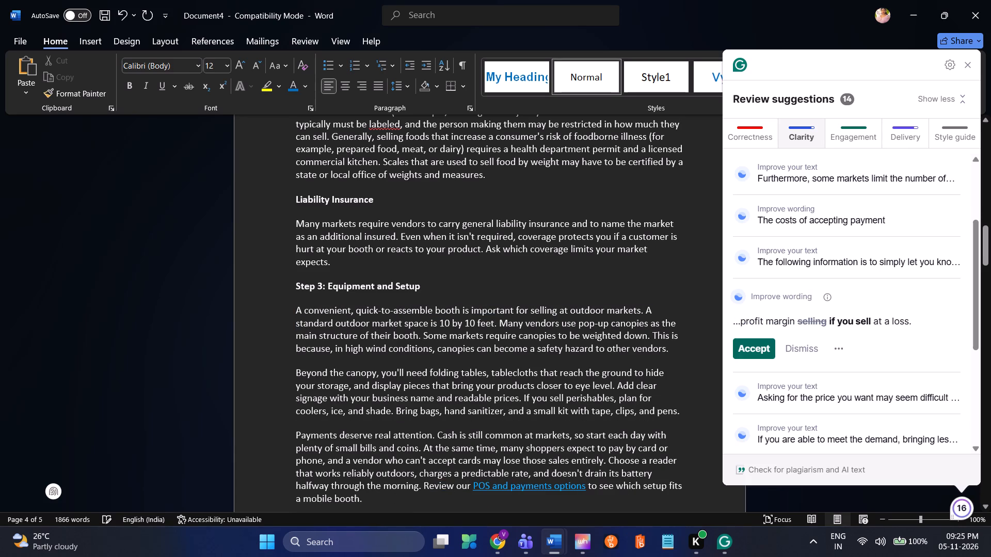
Accept Step 5's Clarity rewrites: "You'll get better at recognizing superfluous items", "shows you are reliable and aware of other vendors' time constraints" and "Include sales".
scroll(805, 281, up, 3)
click(771, 359)
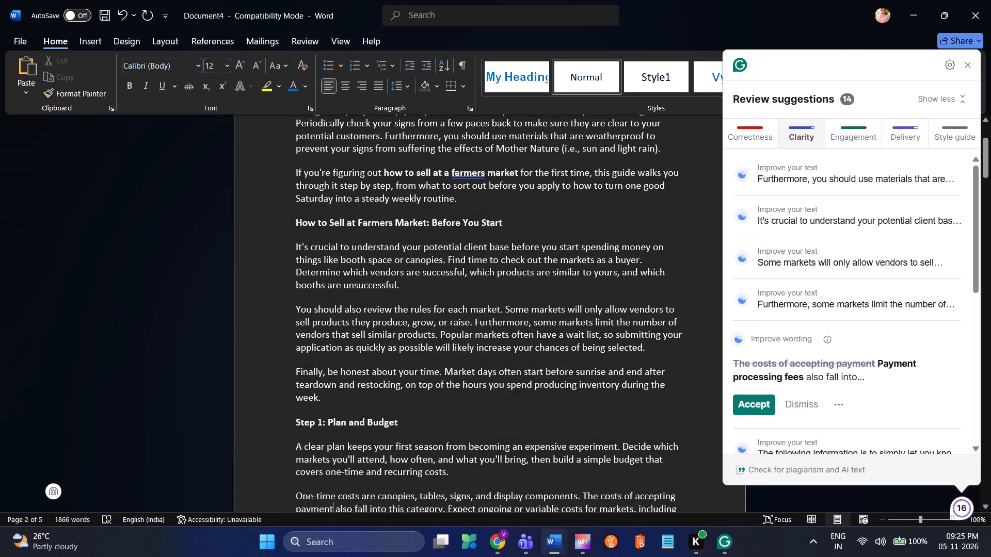
scroll(746, 398, down, 4)
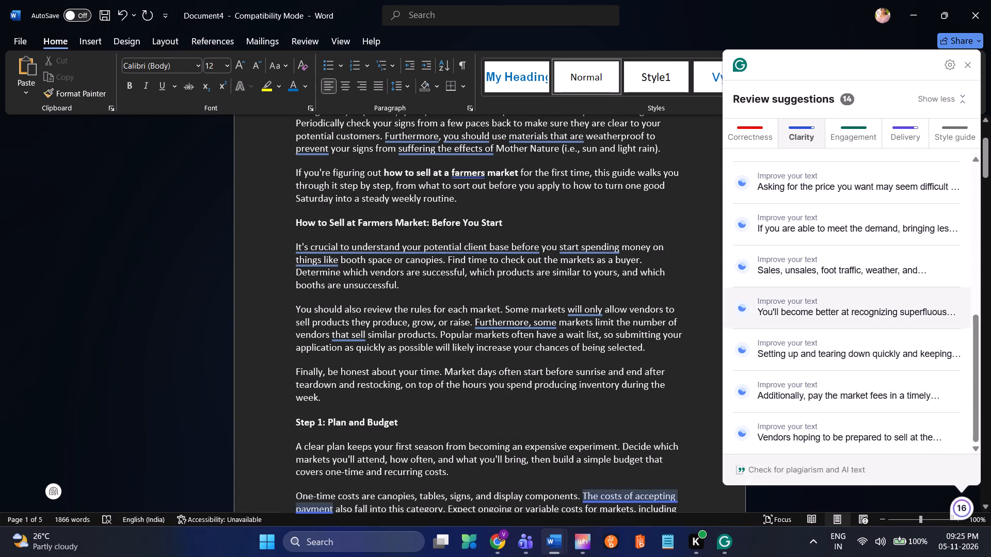
click(765, 305)
click(755, 364)
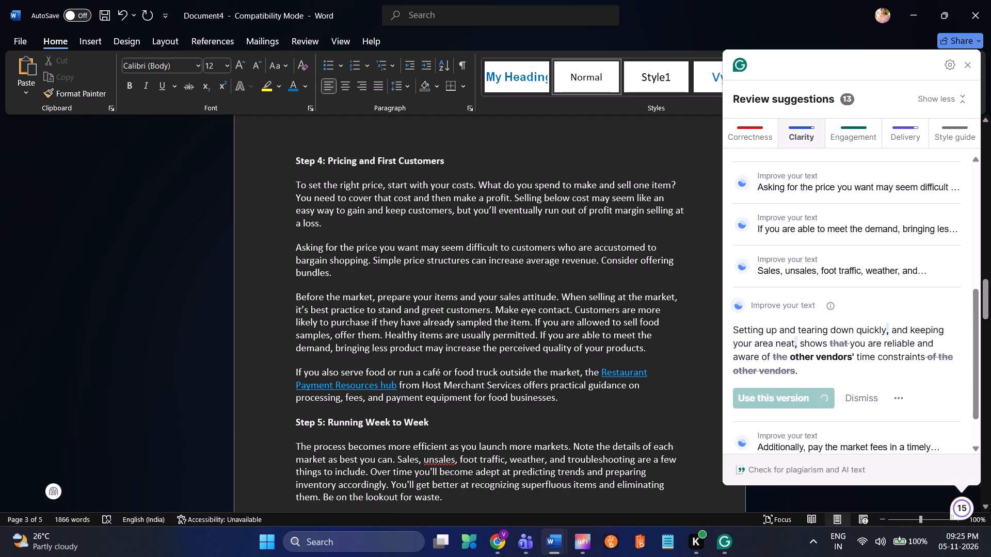
click(754, 397)
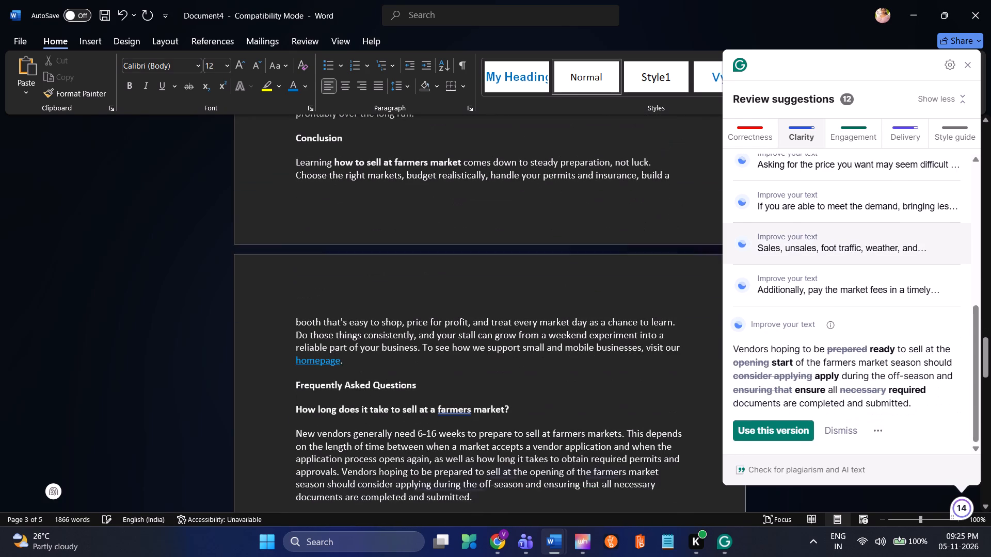
click(780, 260)
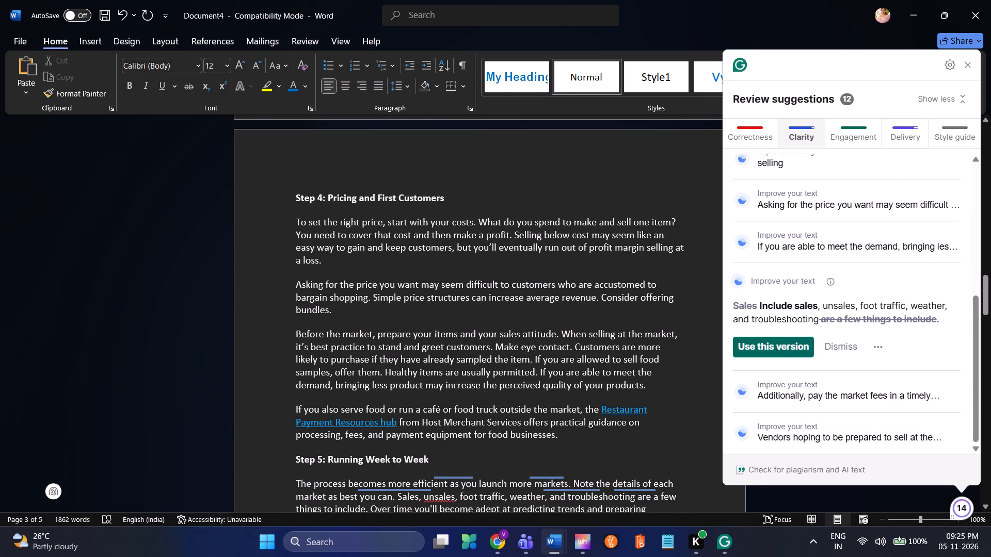
click(753, 340)
Accept Clarity rewrites in Step 4's pricing section: "if you sell at a loss", "difficult for customers accustomed to" and "If you can meet demand".
scroll(783, 267, up, 1)
click(783, 267)
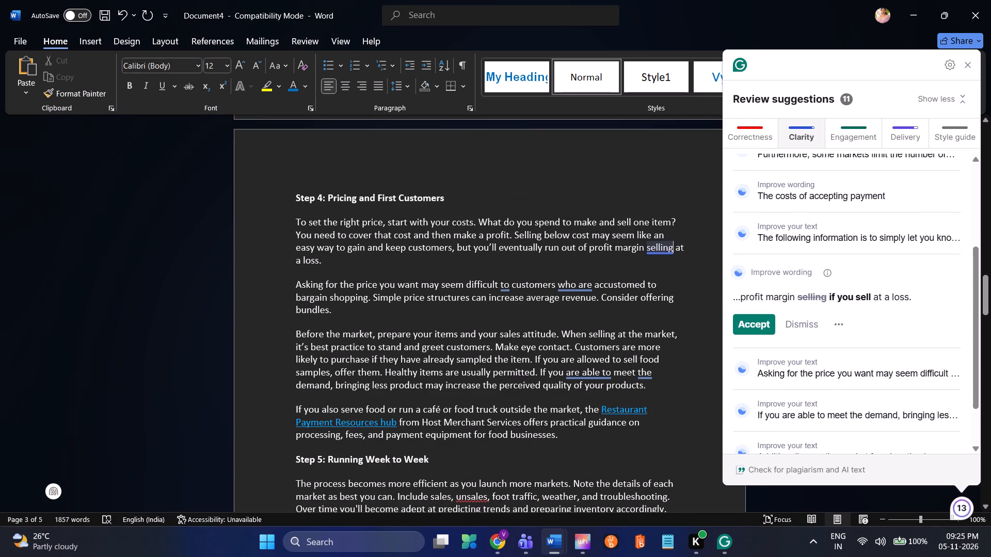
click(759, 320)
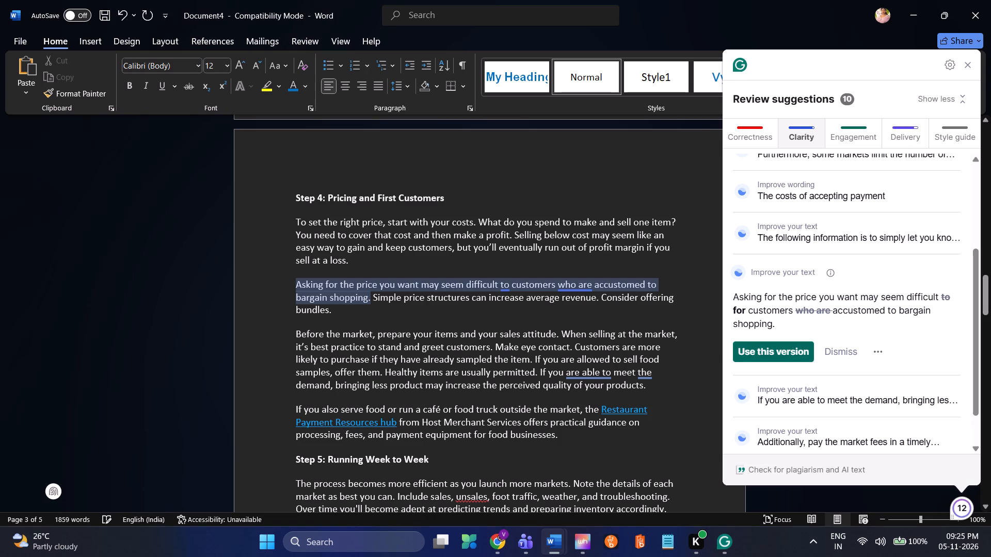
click(776, 349)
click(776, 349)
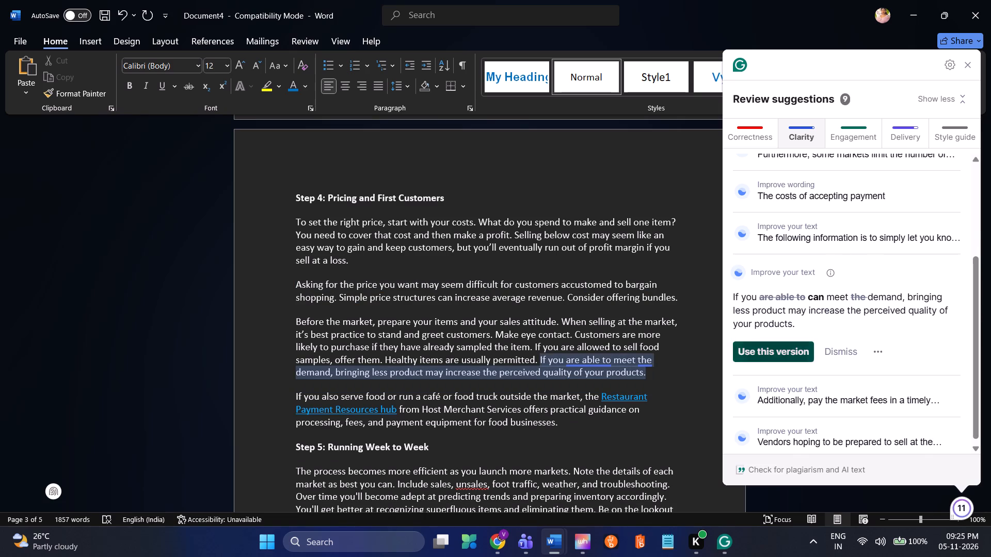
scroll(773, 355, up, 4)
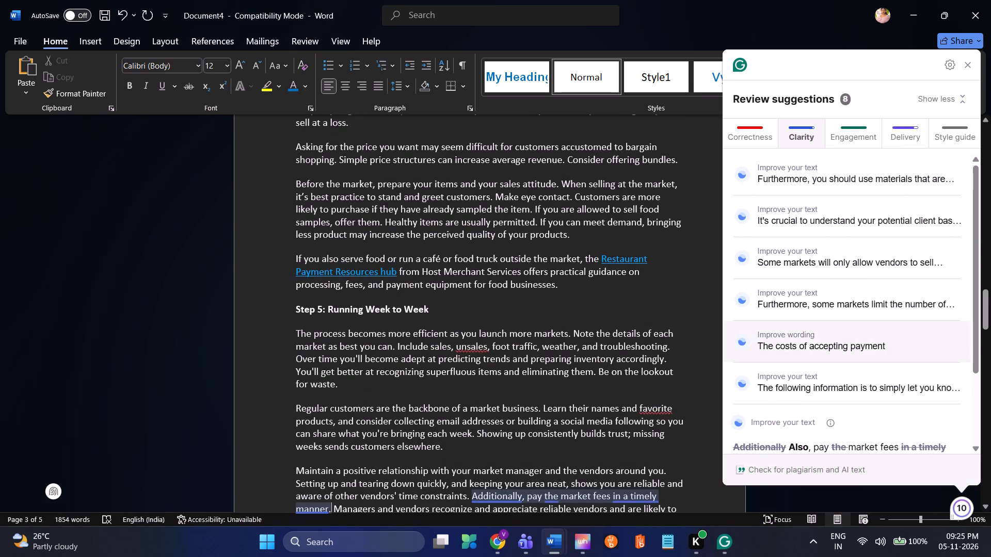
Accept the Clarity rewrites "Some markets allow vendors to sell only" and "Also, pay market fees on time", and close the suggestions.
click(766, 347)
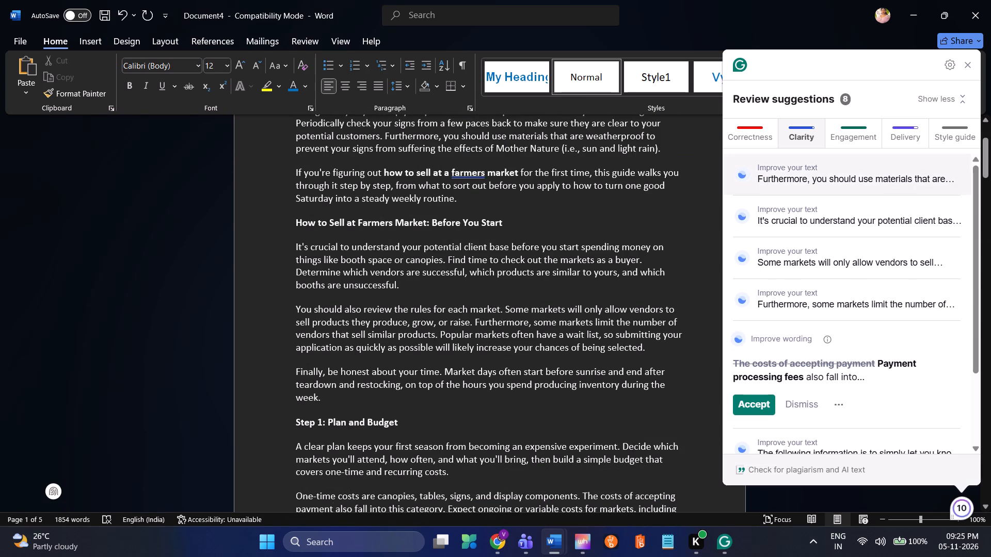
click(821, 165)
click(767, 300)
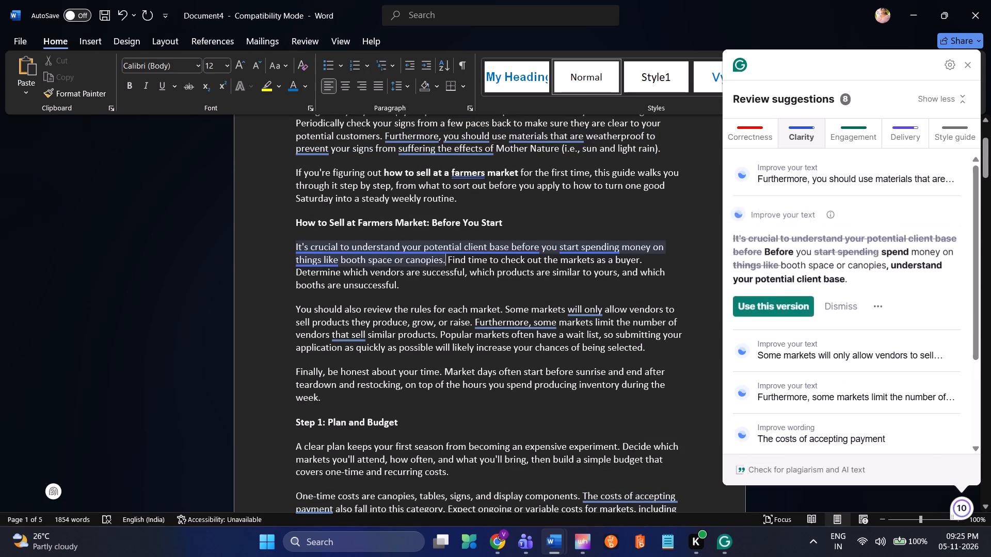
click(753, 352)
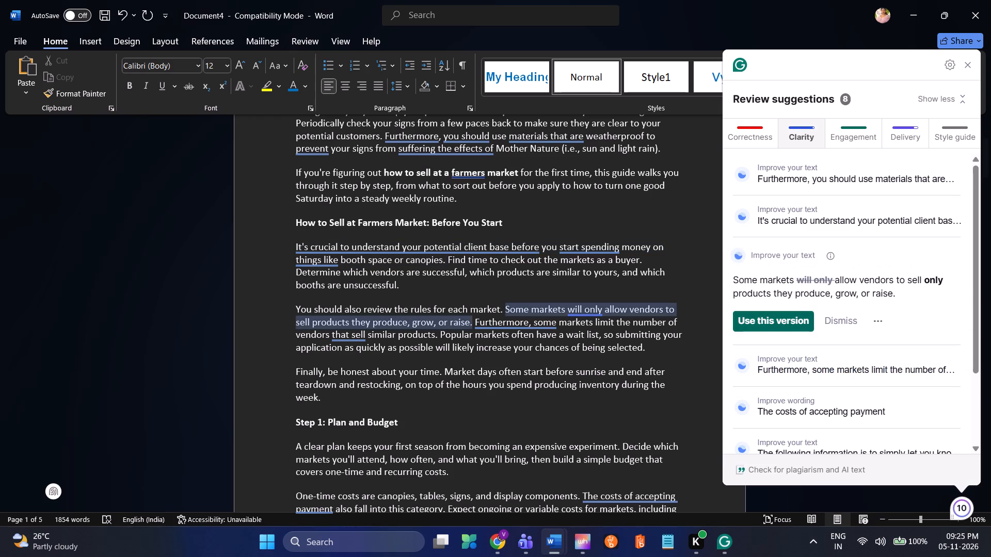
click(744, 322)
click(742, 363)
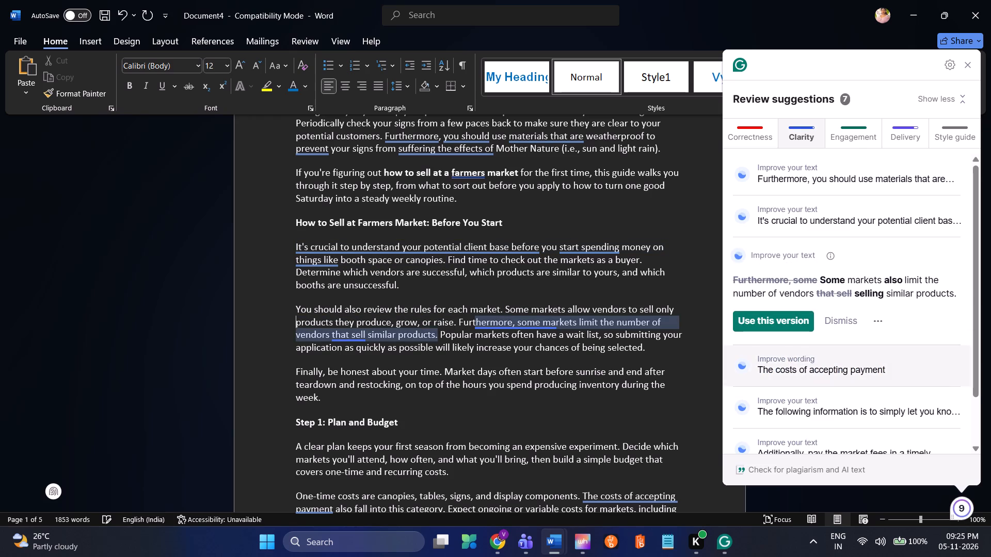
scroll(742, 363, down, 1)
click(754, 388)
scroll(754, 388, down, 1)
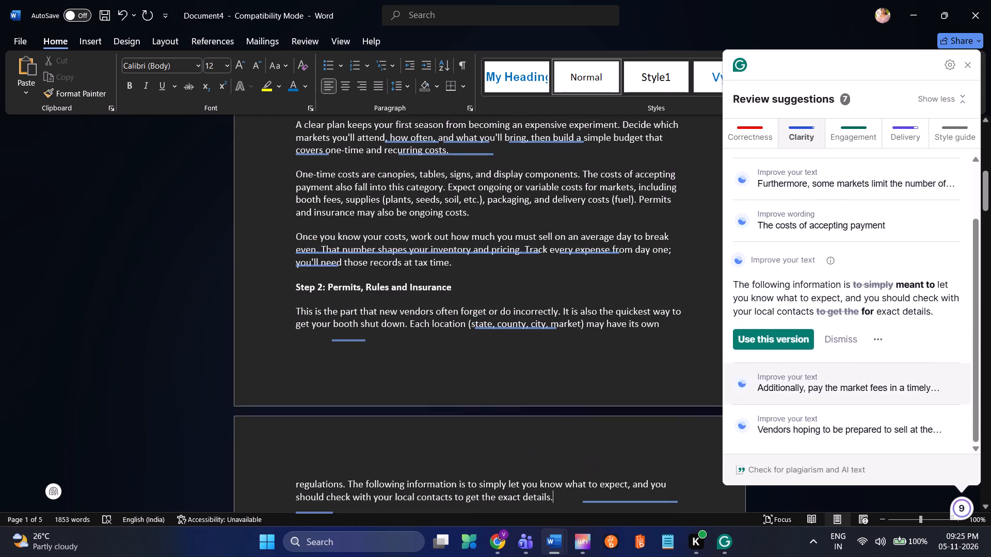
scroll(756, 350, down, 2)
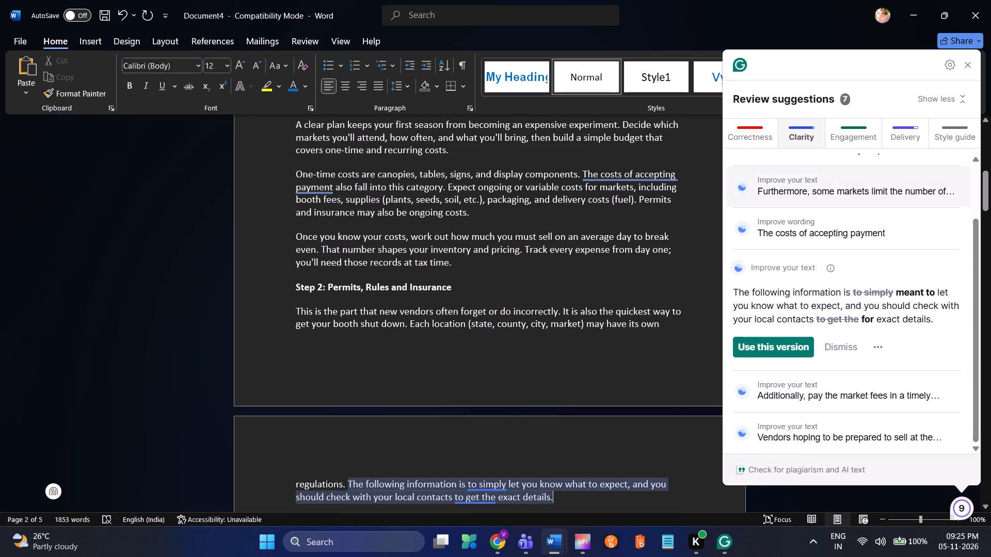
scroll(892, 259, down, 1)
click(813, 396)
click(778, 383)
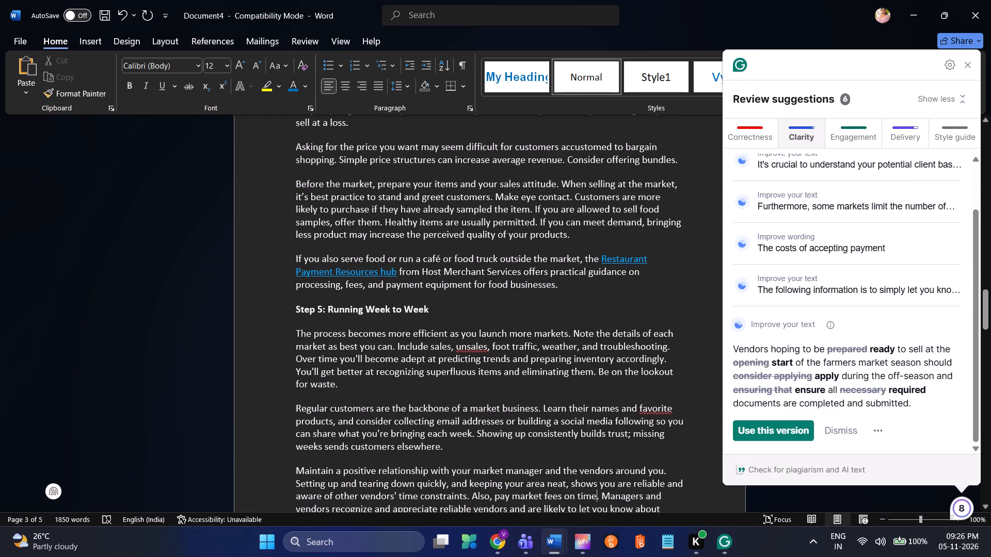
click(972, 69)
Copy all of Document4's text and scan it in a freshly reloaded Copyleaks AI detector in Chrome.
scroll(608, 320, up, 8)
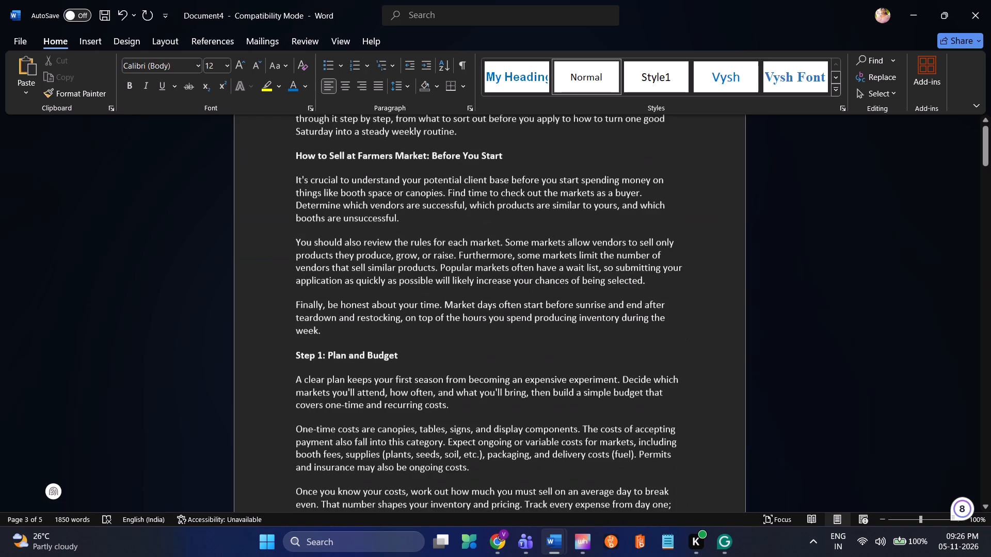
key(ctrl+a)
key(ctrl+c)
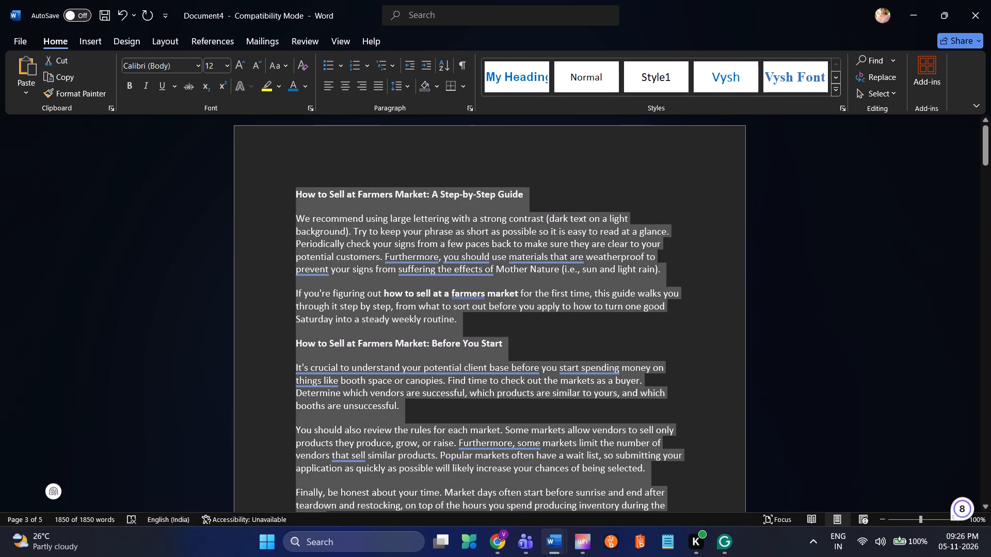
click(475, 497)
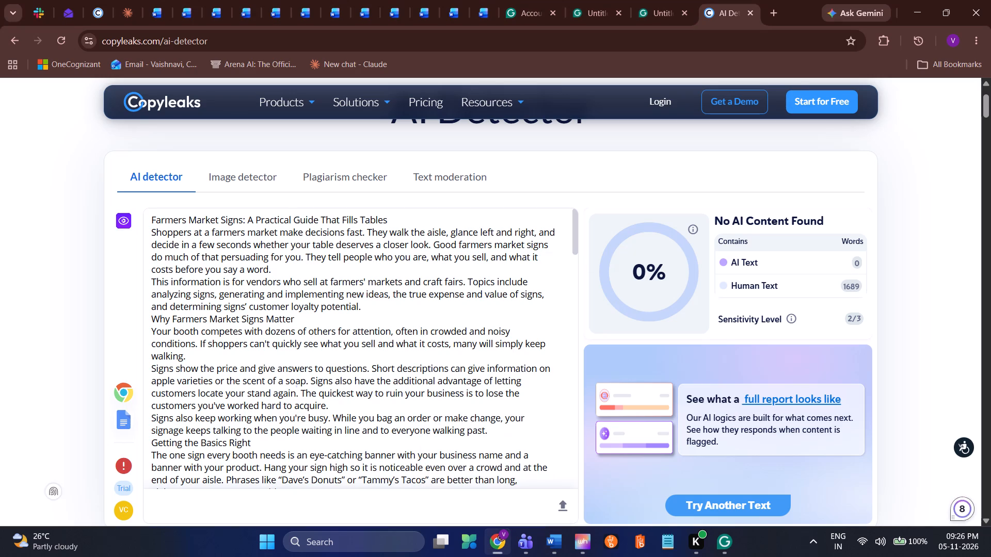
right_click(0, 163)
click(70, 214)
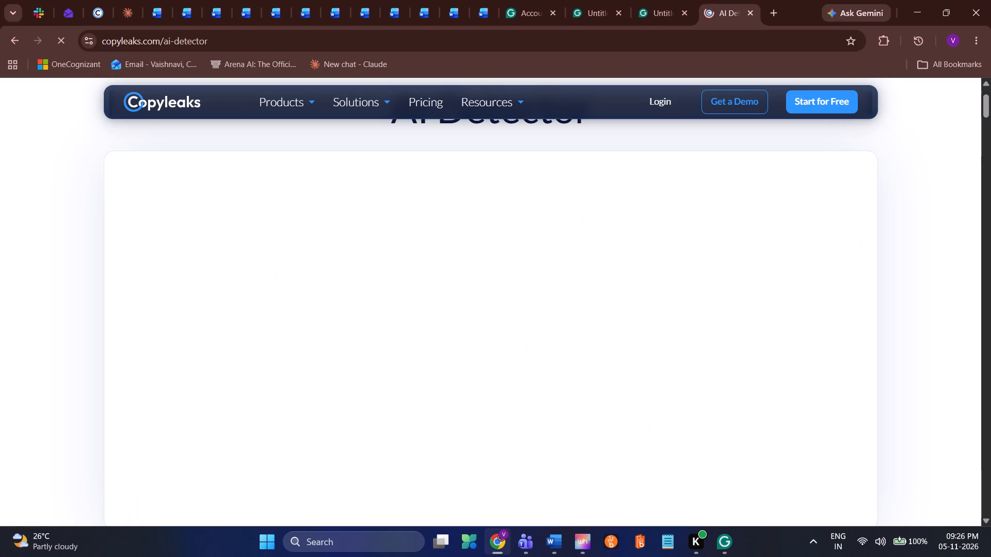
scroll(171, 179, up, 1)
scroll(184, 279, down, 1)
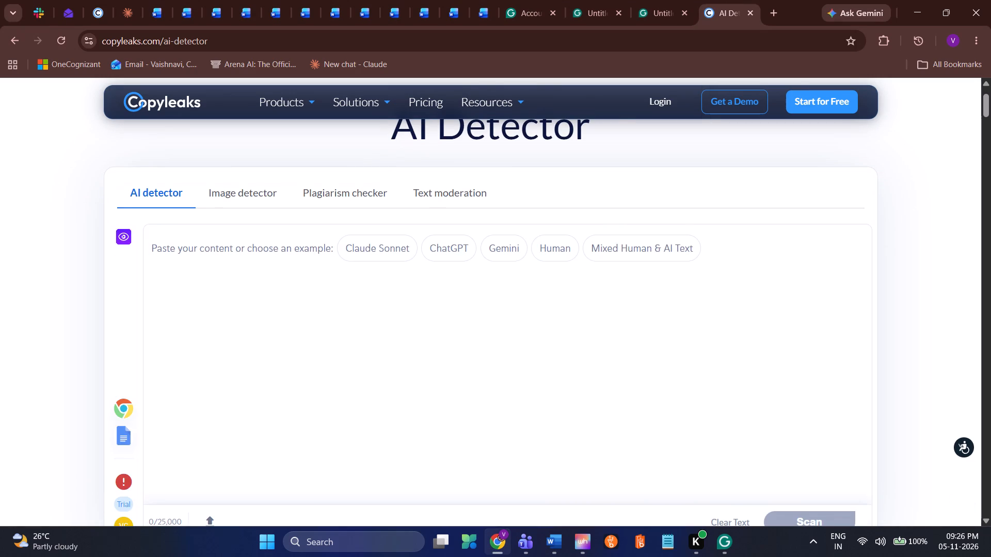
double_click(174, 265)
click(167, 257)
key(ctrl+v)
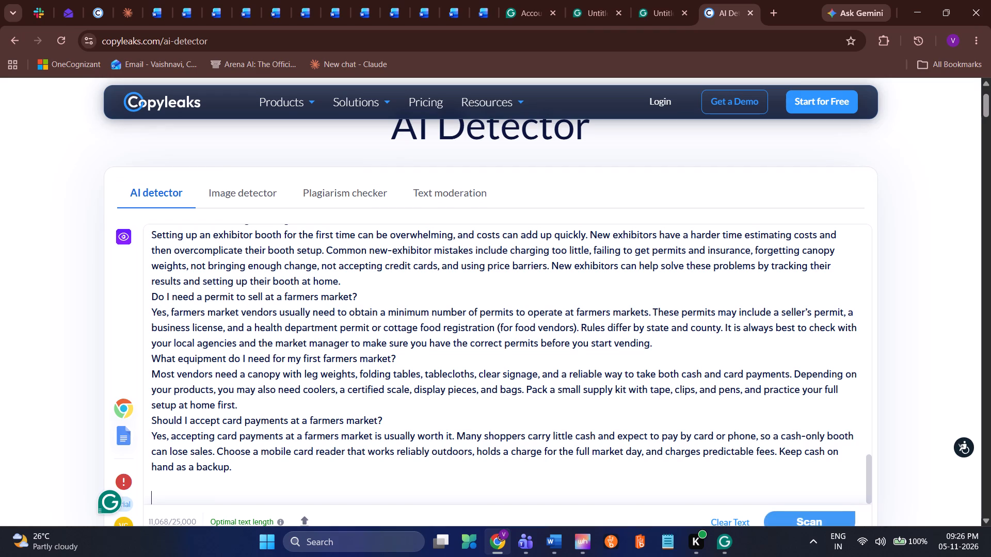
scroll(624, 138, down, 1)
click(768, 445)
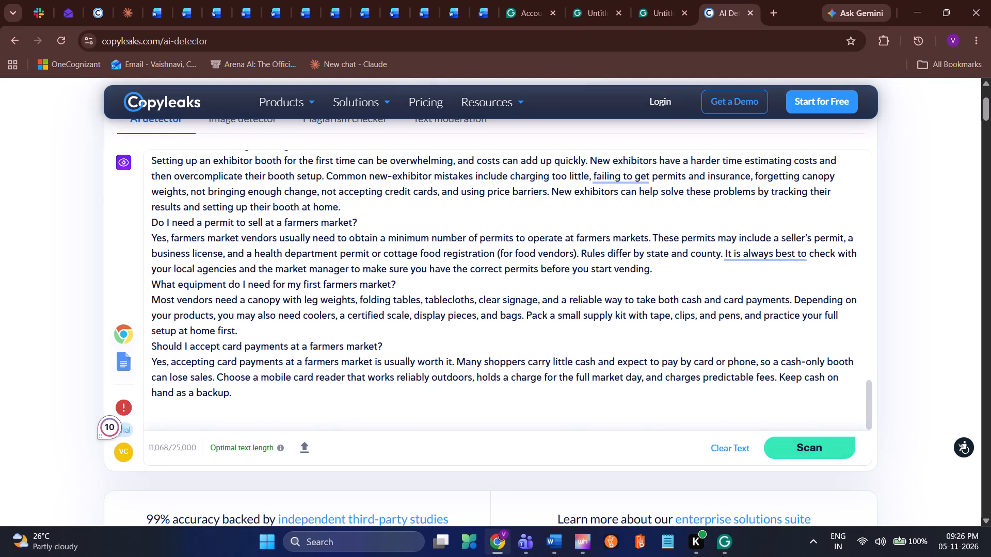
scroll(547, 430, up, 1)
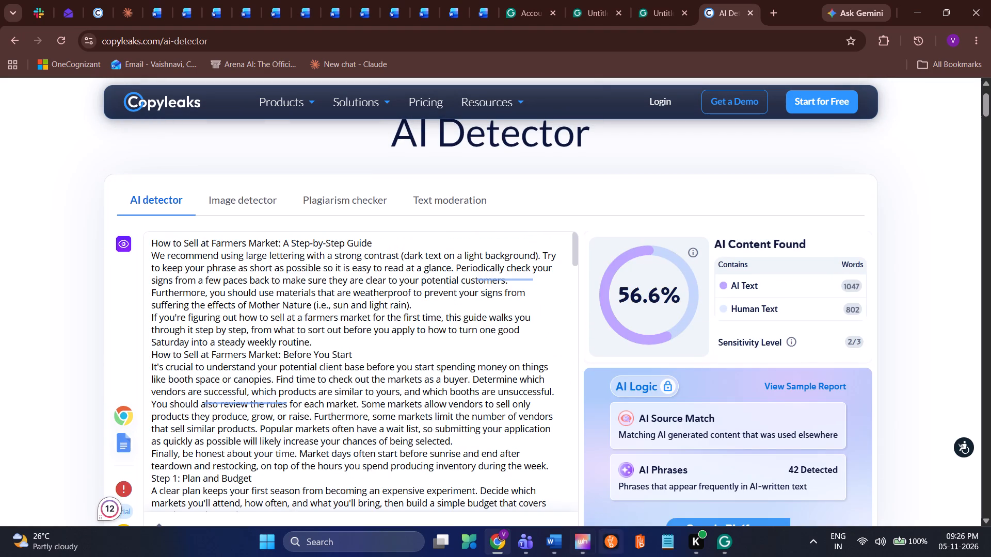
click(396, 492)
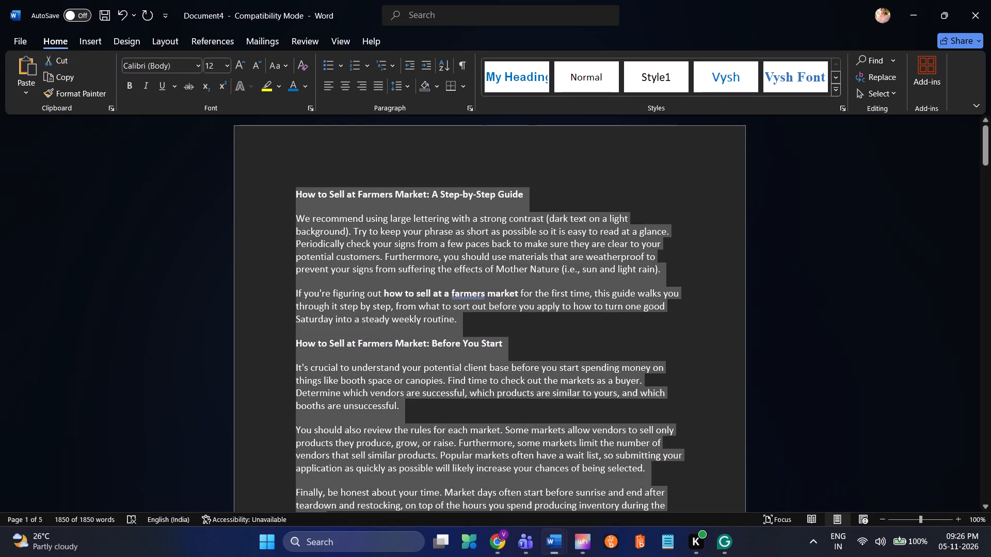
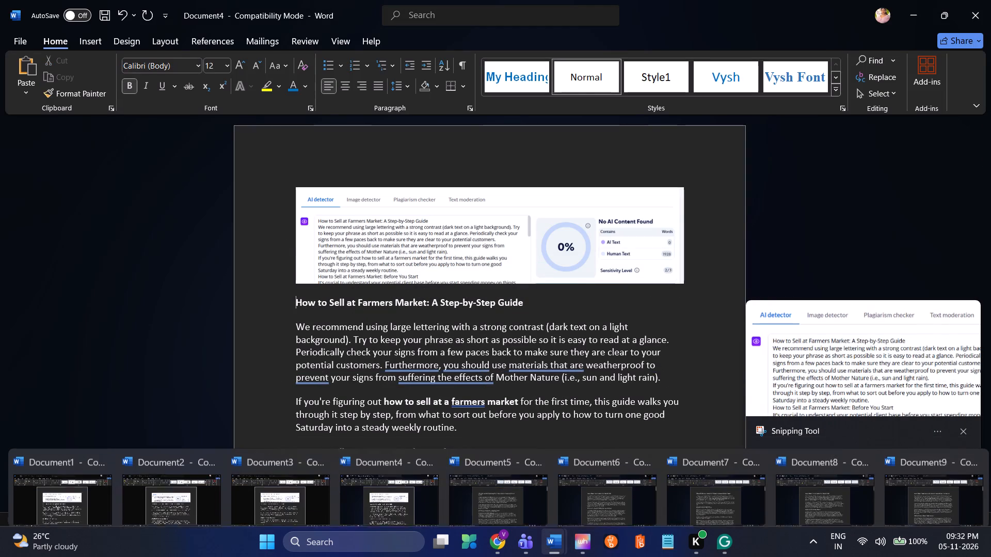
In Document5, accept Grammarly's correctness suggestions from the title through "Why It Matters for Your Business", including "represent", "With the agreement signed" and "sales".
click(484, 485)
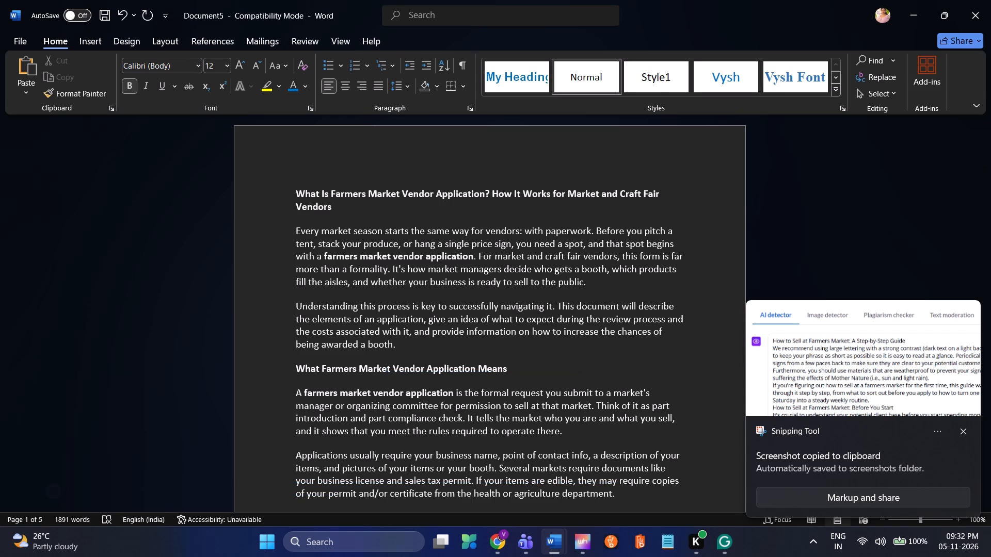
click(961, 435)
click(958, 516)
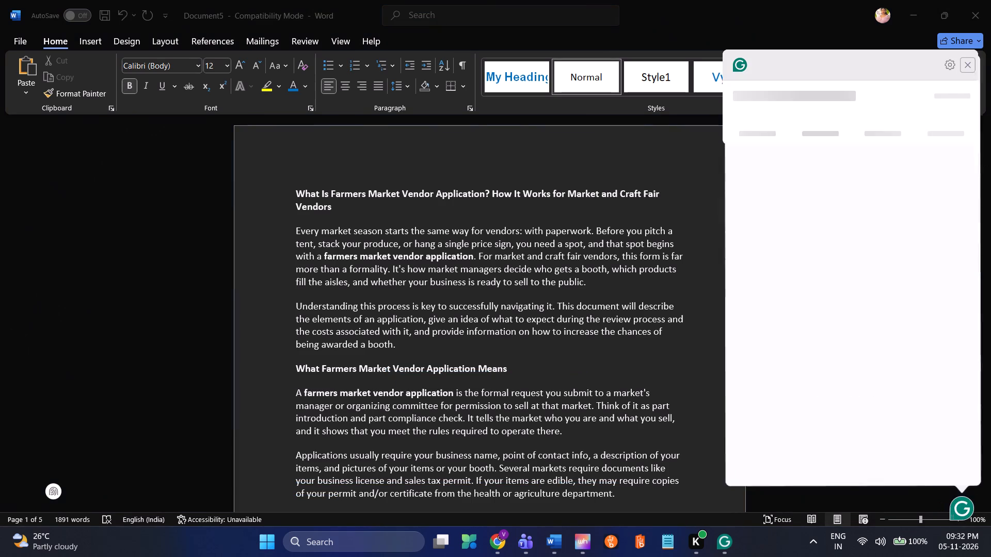
click(748, 139)
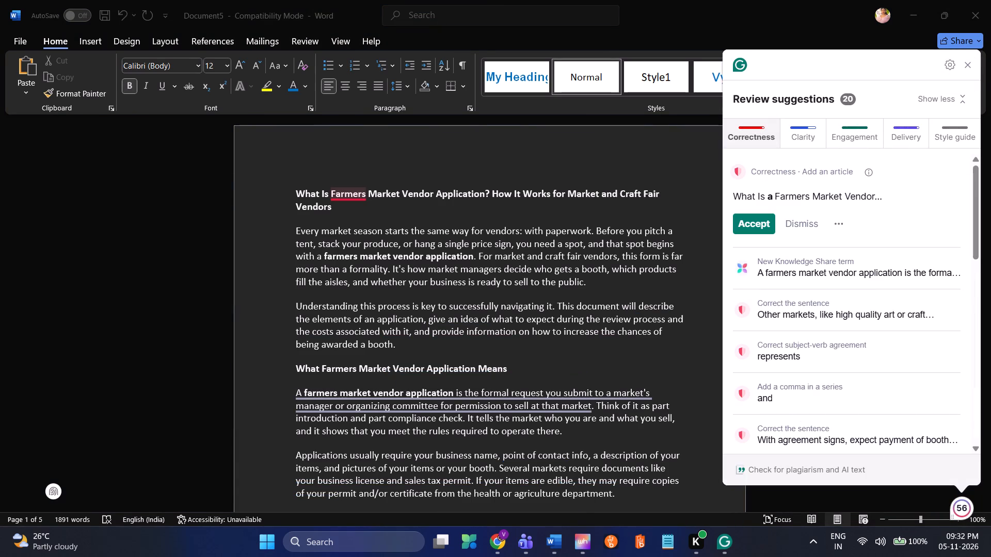
click(746, 226)
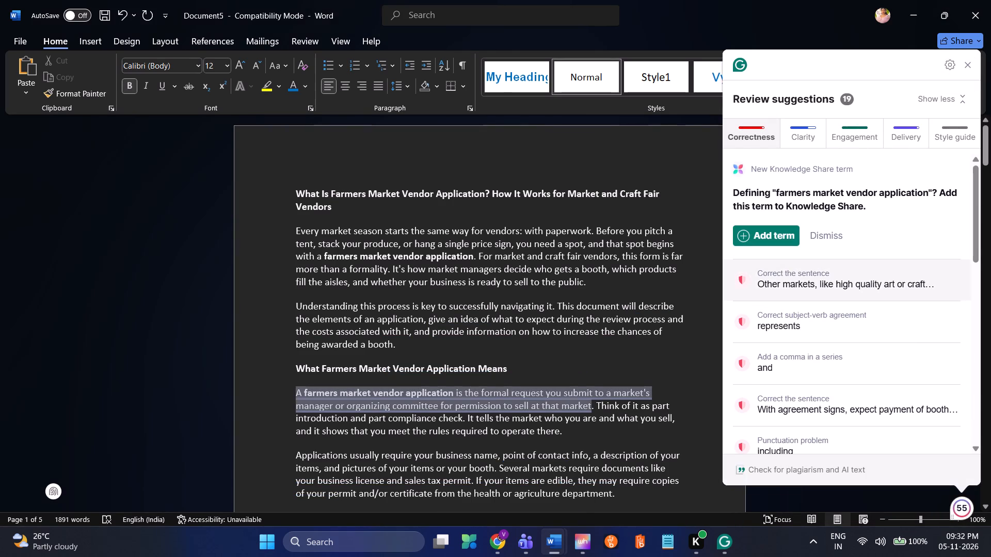
click(748, 282)
click(748, 307)
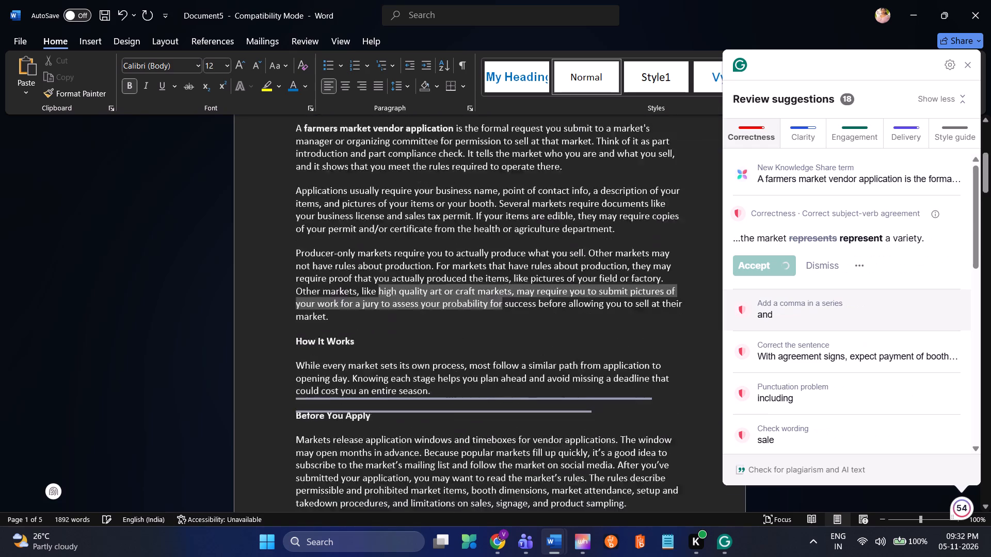
click(745, 282)
click(749, 268)
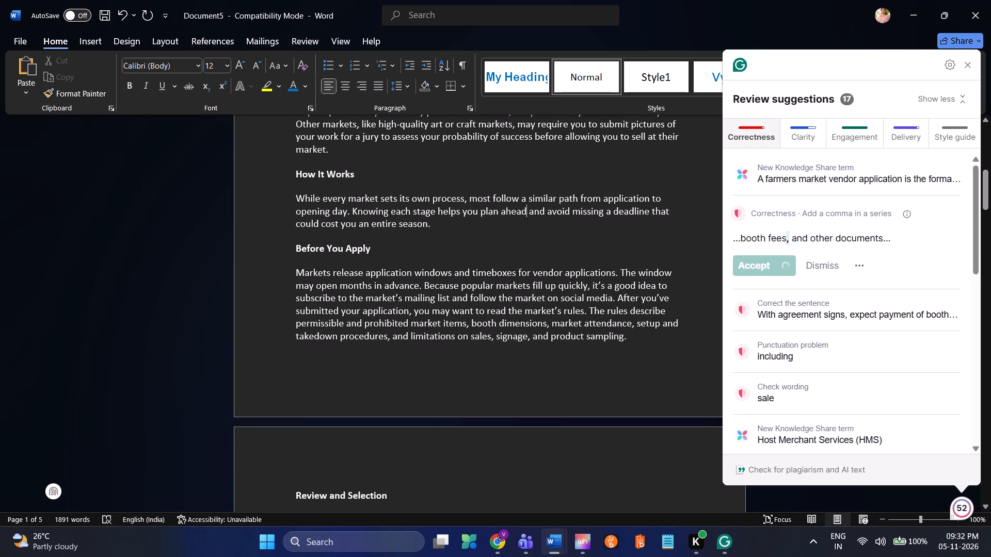
click(749, 268)
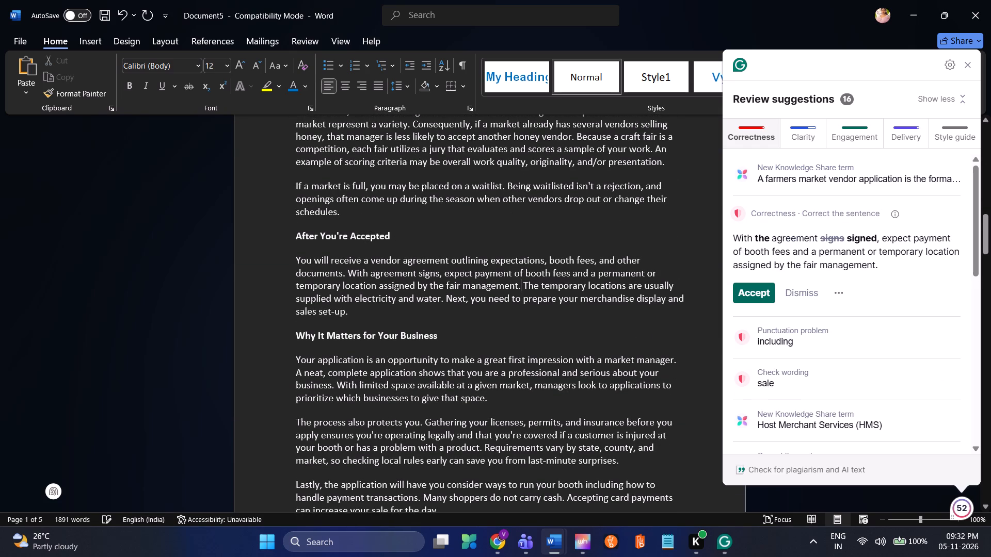
click(748, 298)
click(746, 262)
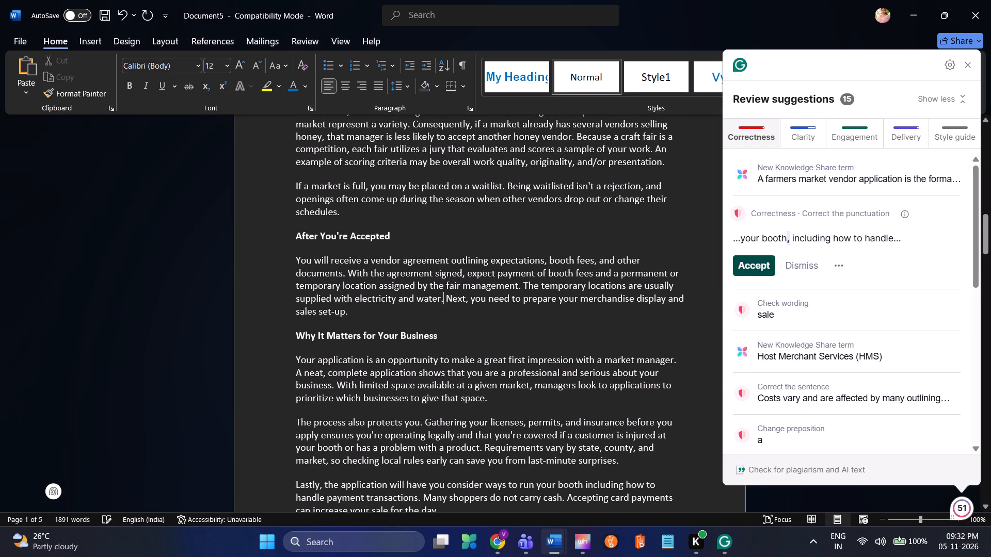
click(746, 269)
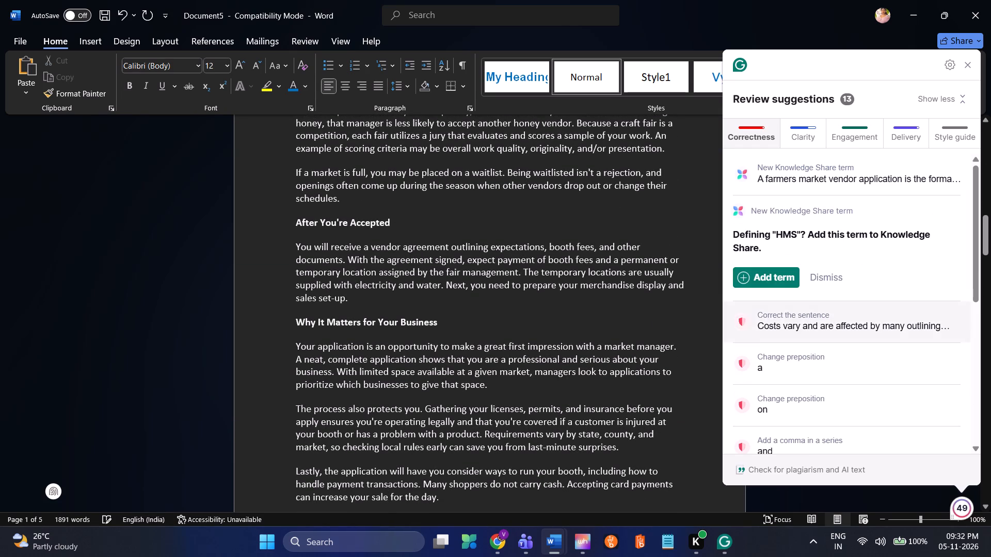
Accept Document5's remaining correctness suggestions from "What It Costs" onward, including "Take note of", "seller's" and the missing articles, skipping the Knowledge Share terms.
click(749, 331)
click(745, 327)
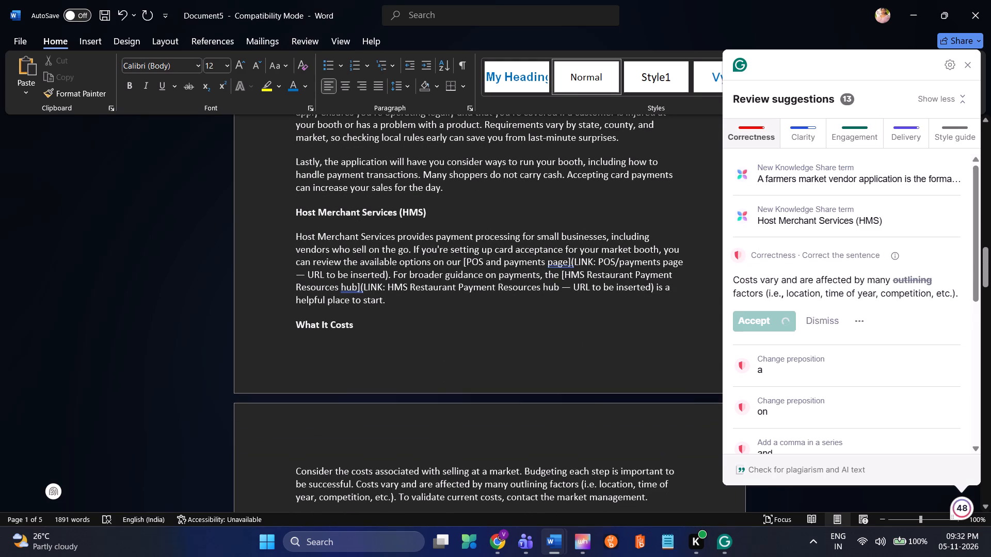
click(747, 308)
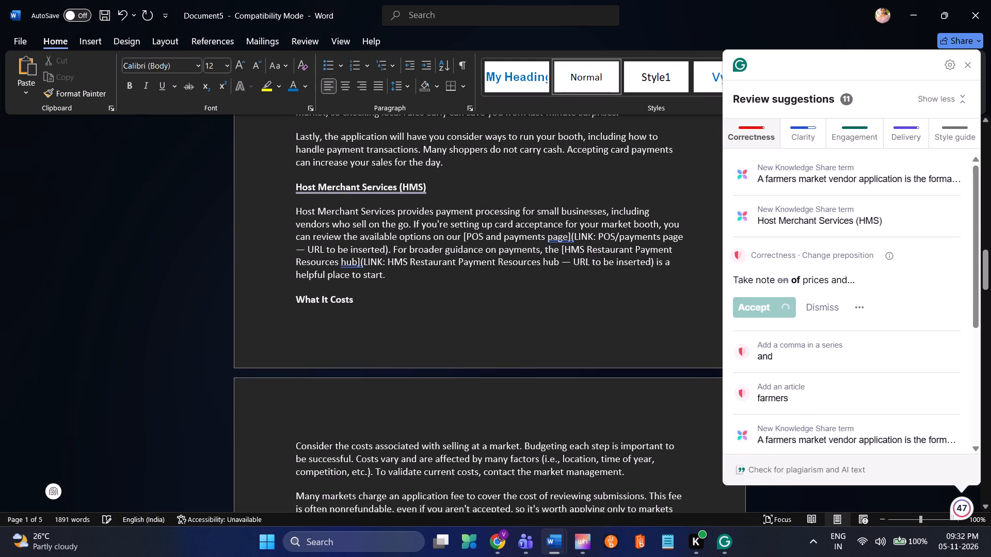
click(747, 308)
click(747, 308)
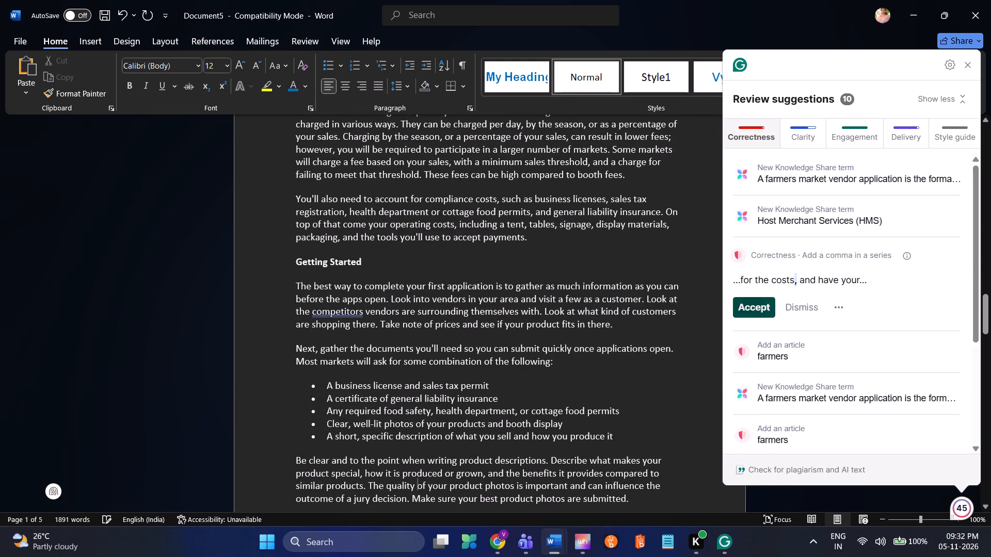
click(747, 308)
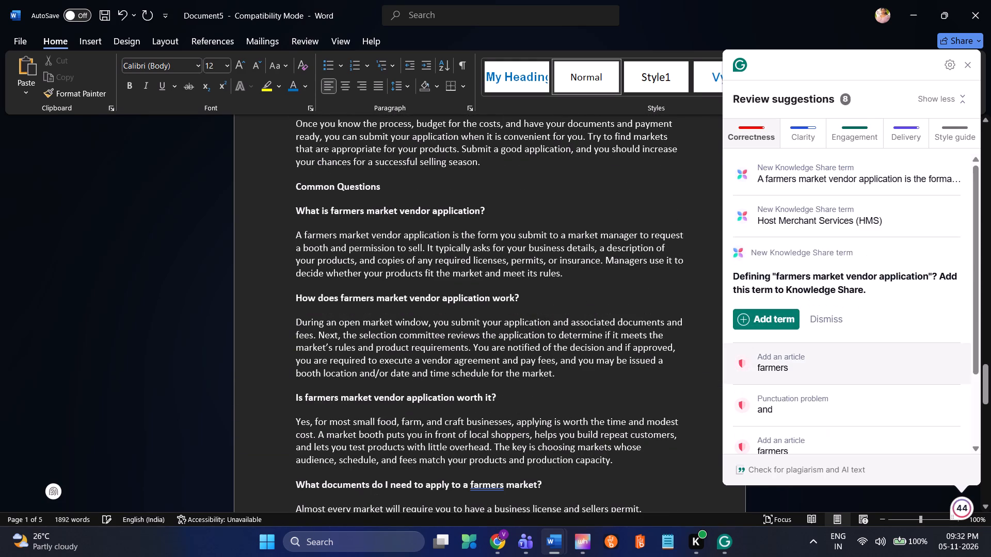
click(747, 356)
click(741, 349)
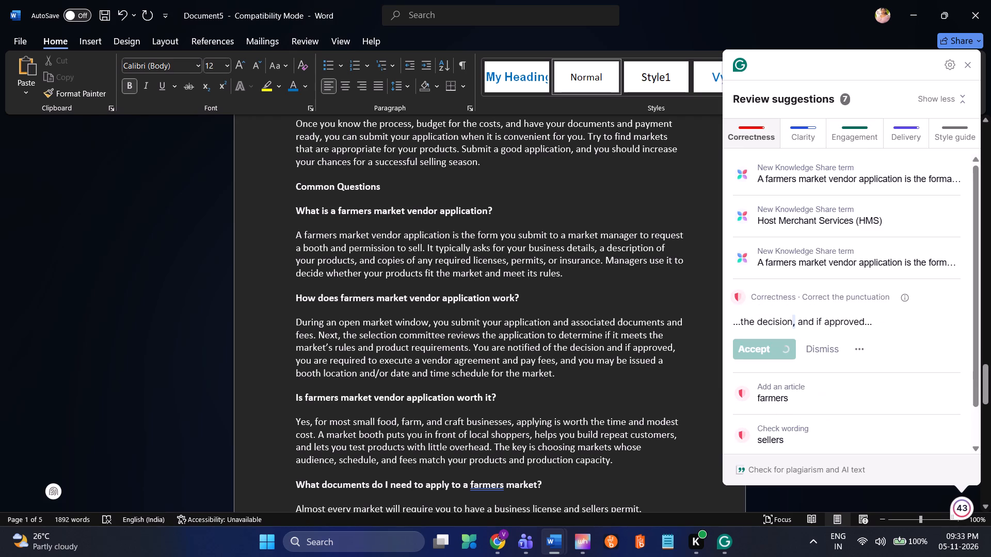
click(741, 349)
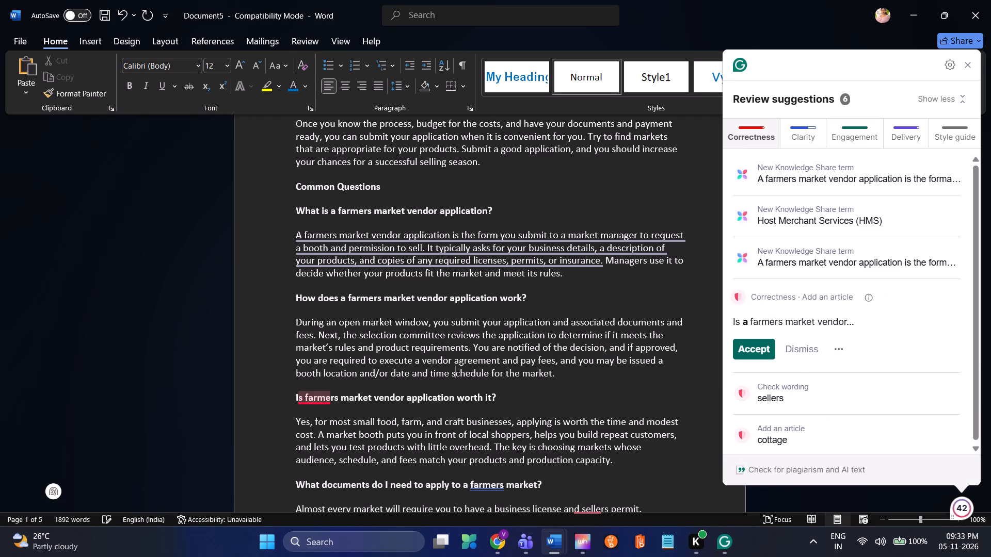
click(741, 349)
click(741, 349)
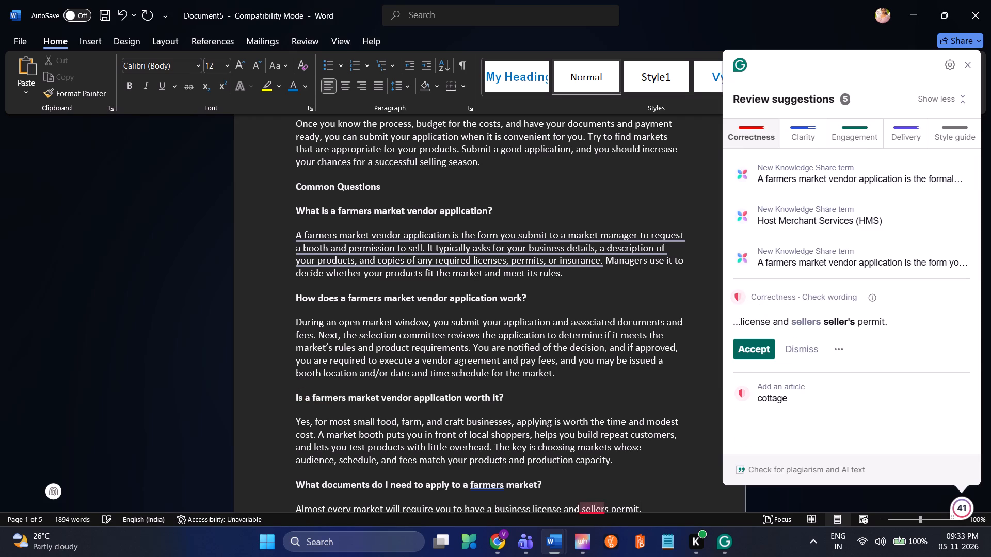
click(741, 349)
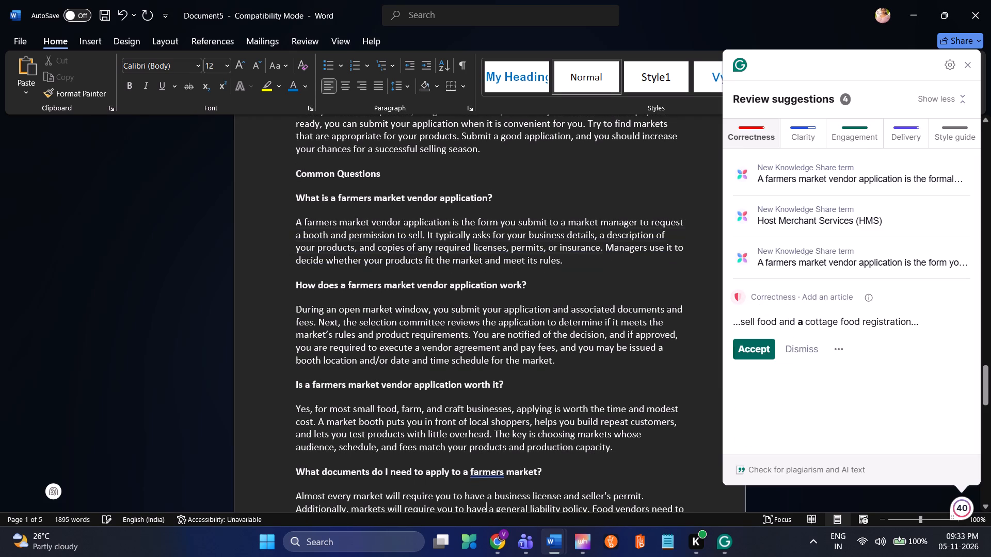
click(741, 349)
Accept Grammarly's clarity suggestions in Document5's Common Questions on vendor agreements, required documents and costs, including removing the redundant "time".
click(810, 138)
scroll(761, 383, down, 7)
click(741, 294)
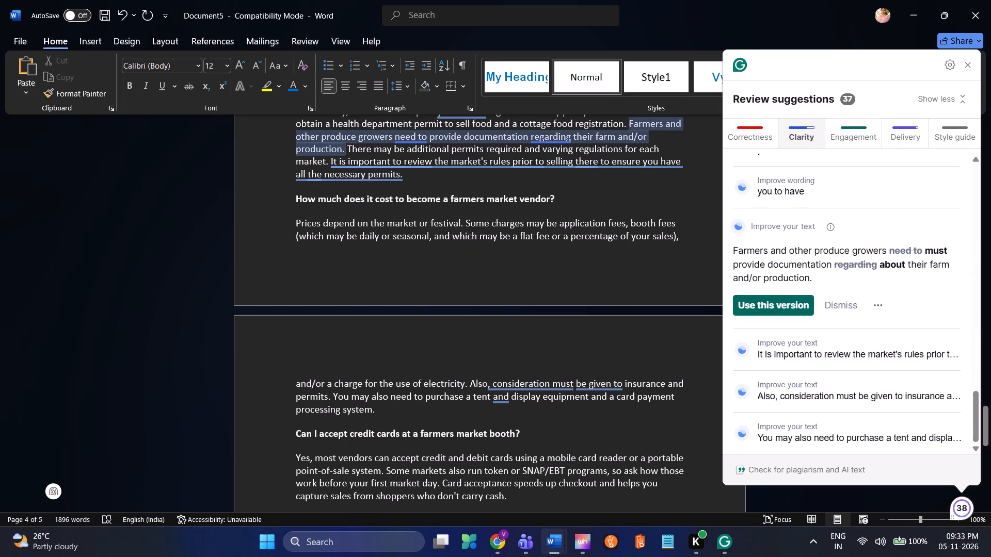
click(746, 302)
click(750, 343)
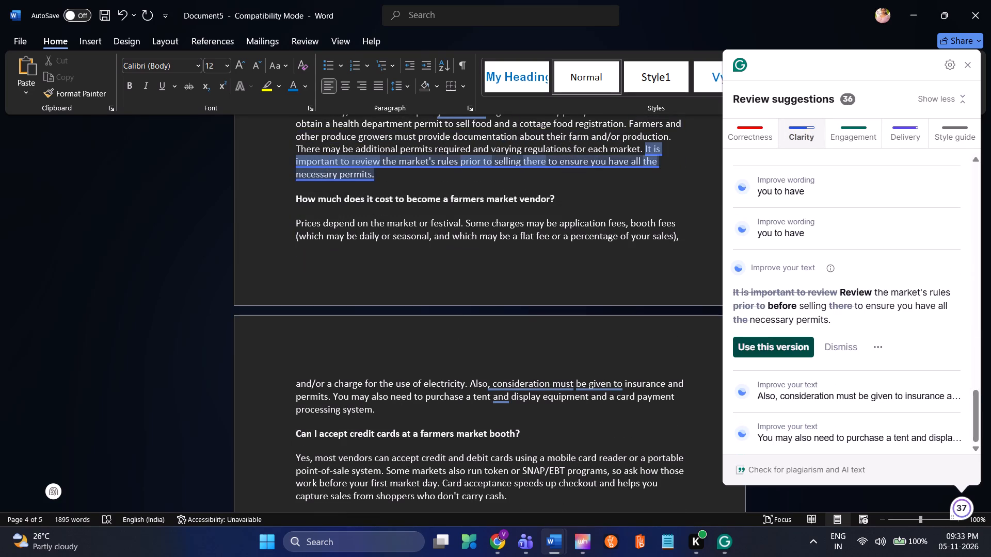
click(761, 388)
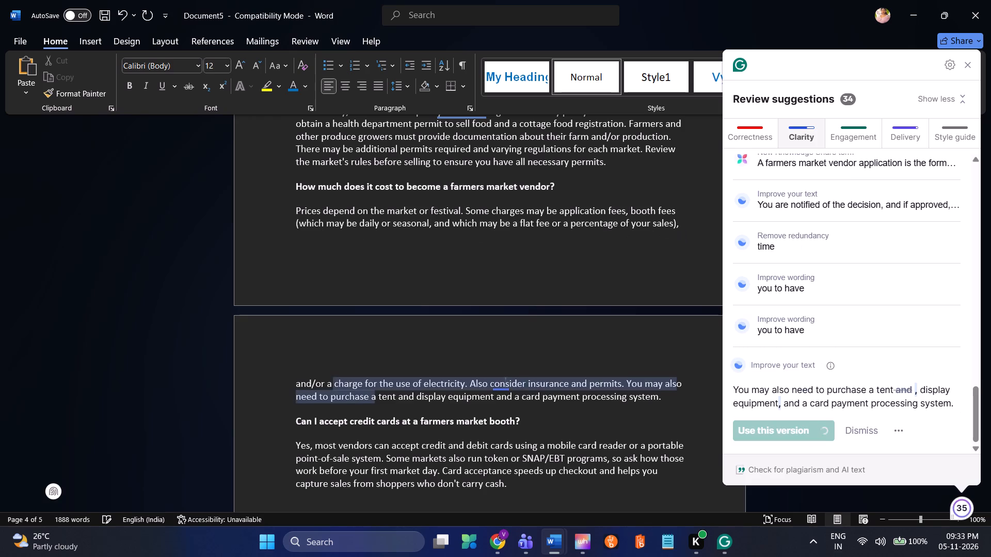
click(766, 433)
click(766, 433)
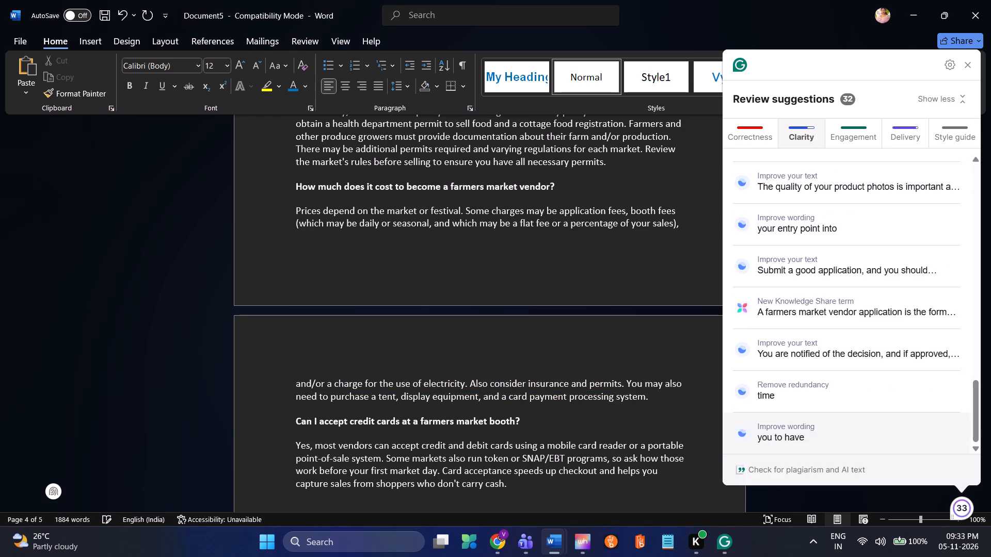
click(766, 433)
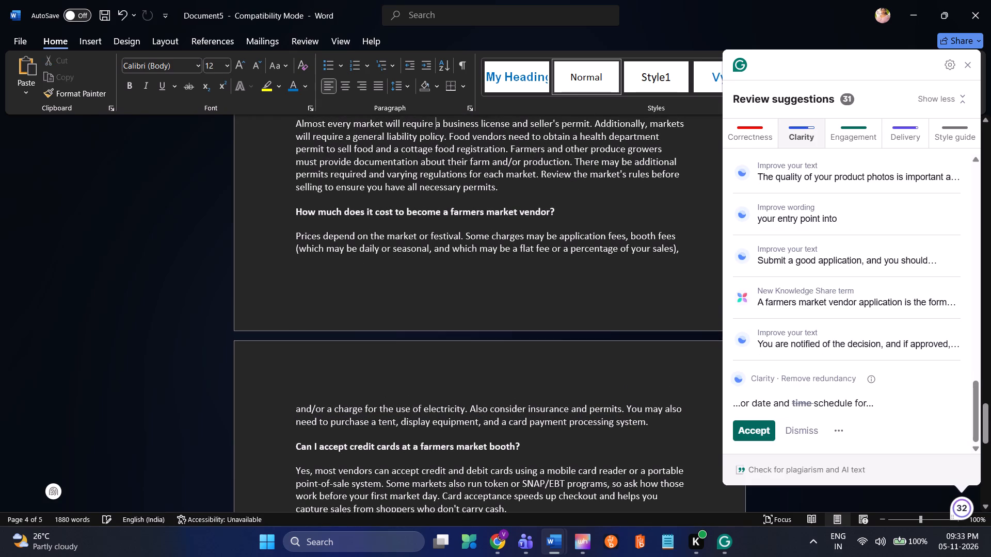
click(766, 433)
scroll(782, 298, up, 1)
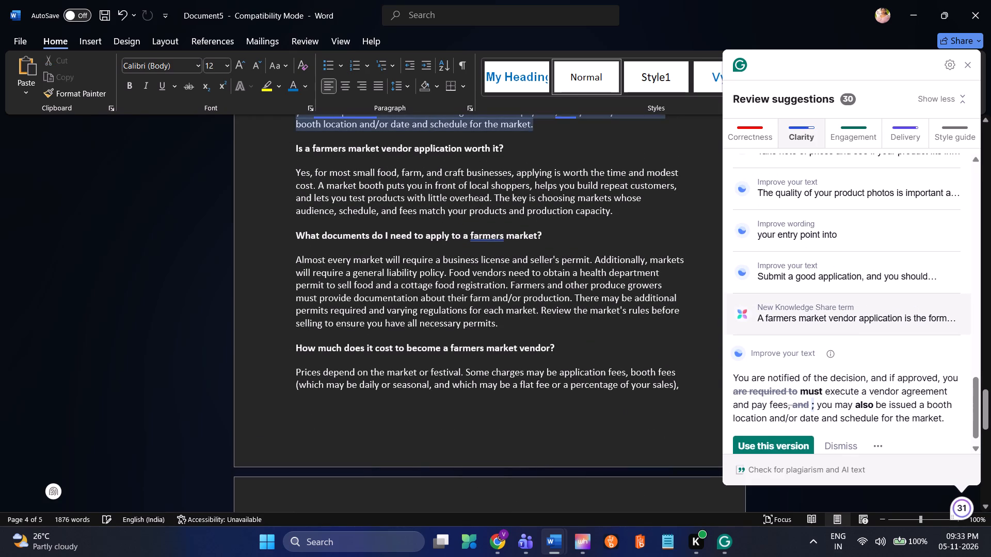
click(768, 443)
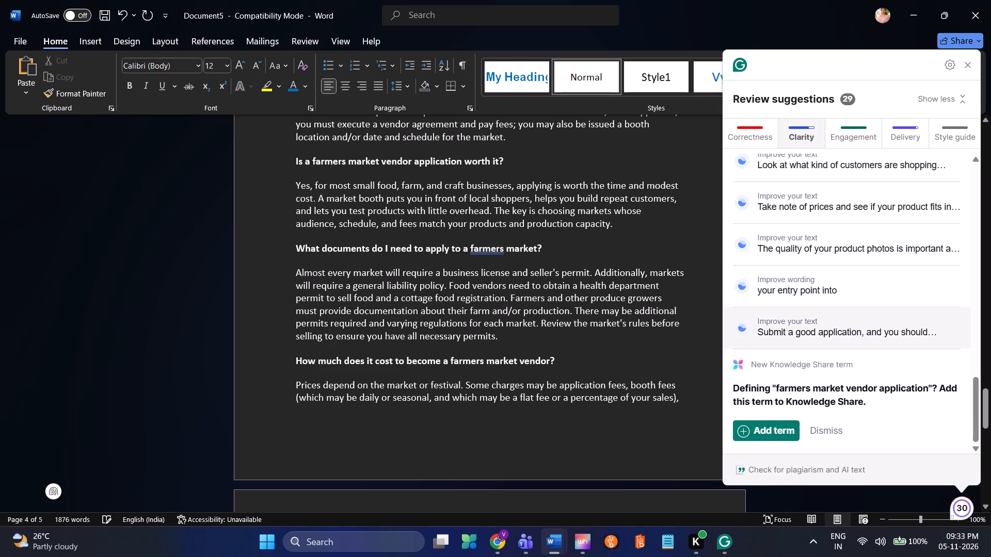
Accept the clarity suggestions in Document5's Conclusion: the stronger "Submit a strong application" sentence and the removal of "your entry point into".
click(770, 328)
click(759, 402)
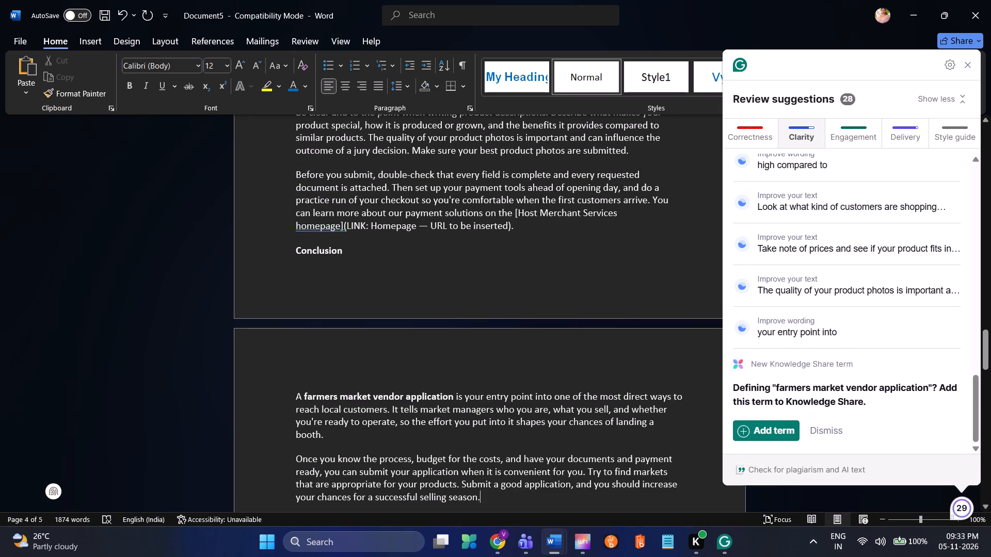
click(765, 316)
click(752, 386)
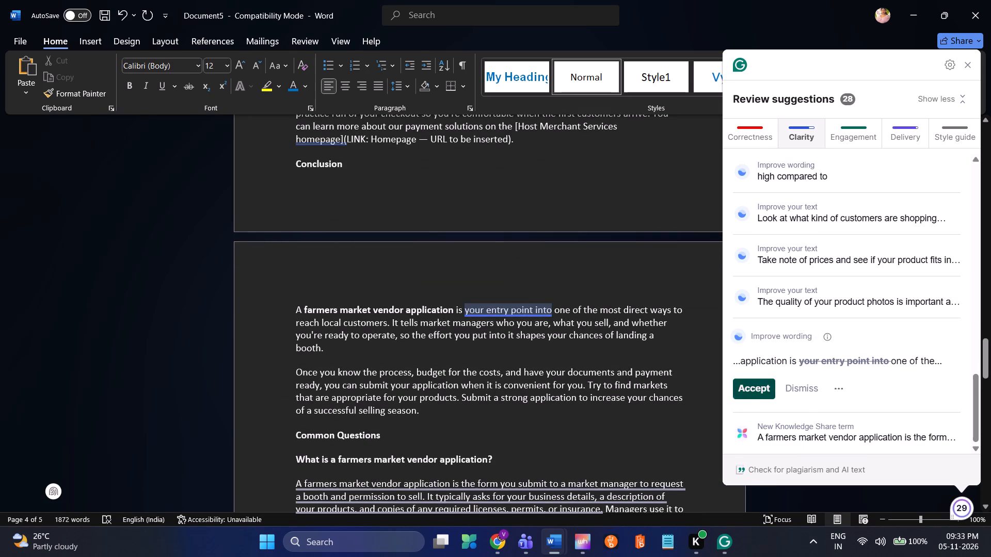
Accept Grammarly's clarity suggestions in Document5's "What It Costs" for "it's worth applying", the minimum sales threshold sentence and "higher than" booth fees.
scroll(792, 292, up, 4)
scroll(797, 280, down, 3)
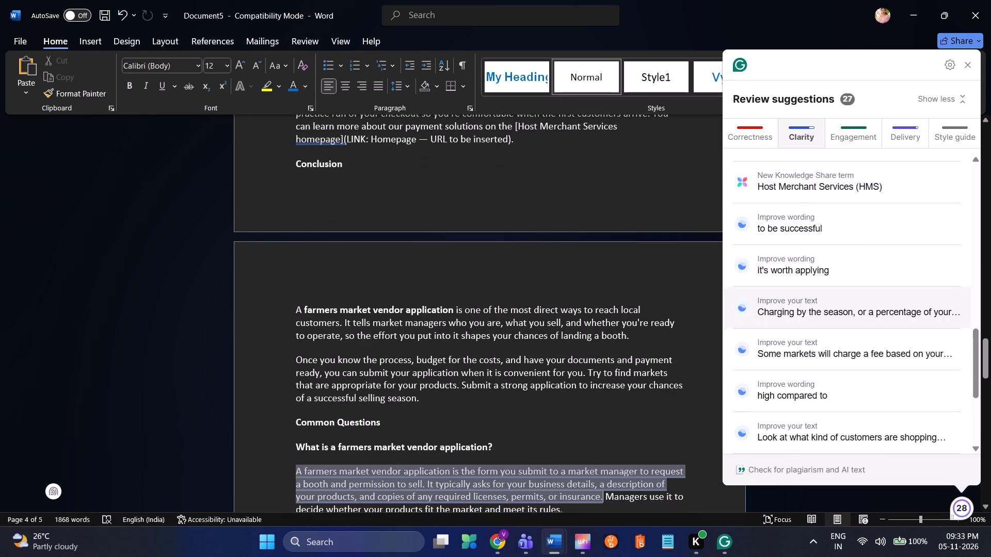
click(761, 265)
click(761, 330)
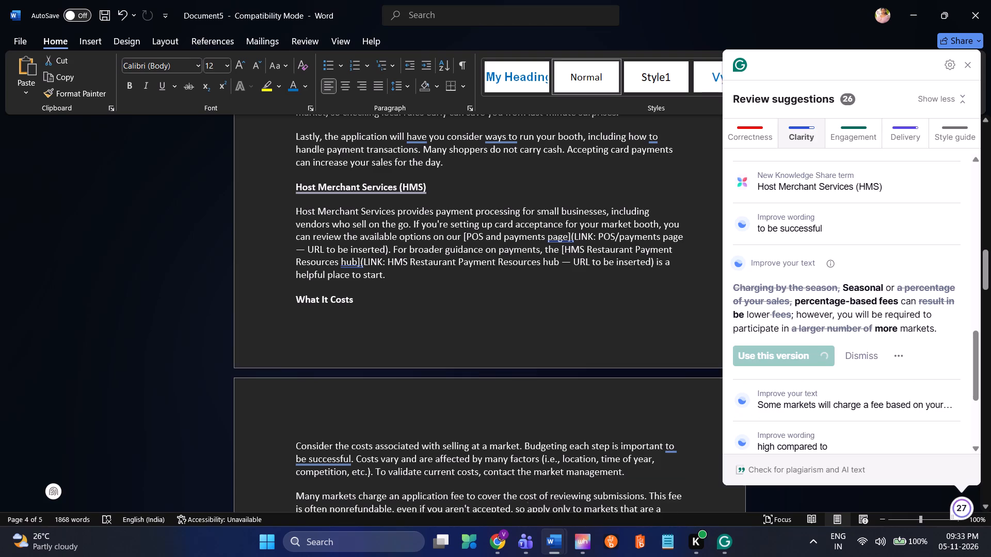
click(768, 389)
click(752, 380)
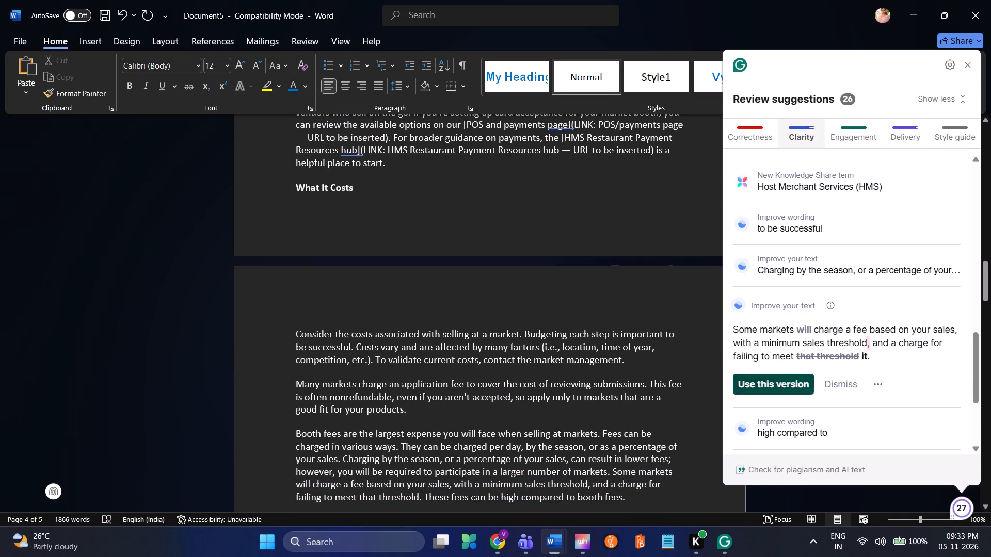
click(750, 367)
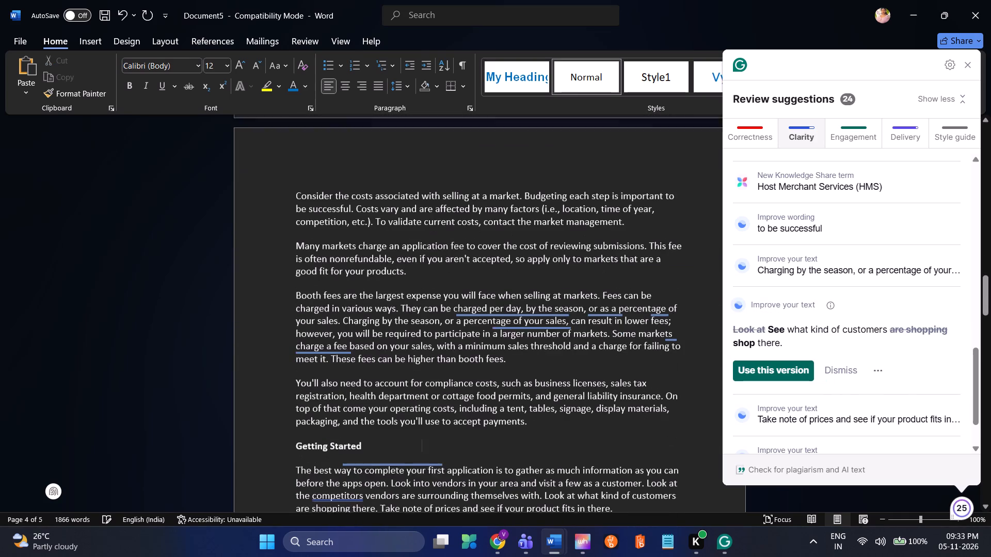
Accept the clarity suggestions on customers, product fit and photo quality in "Getting Started", plus "for success" in "What It Costs".
click(750, 367)
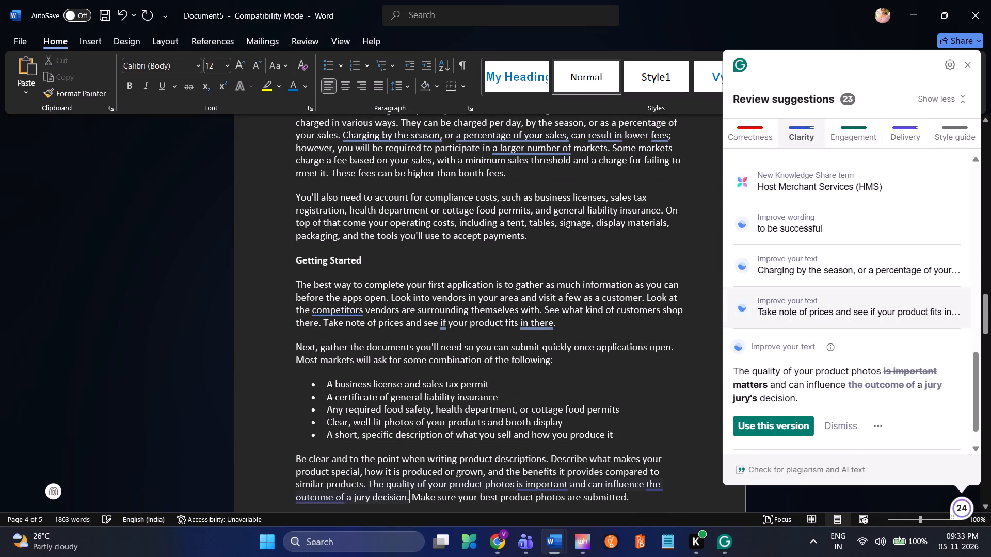
click(766, 302)
click(761, 366)
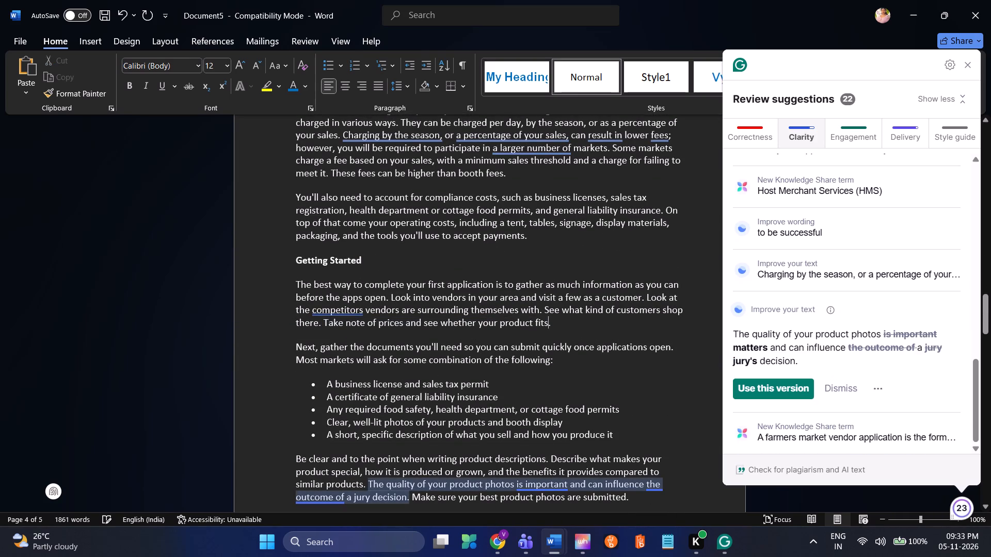
click(761, 392)
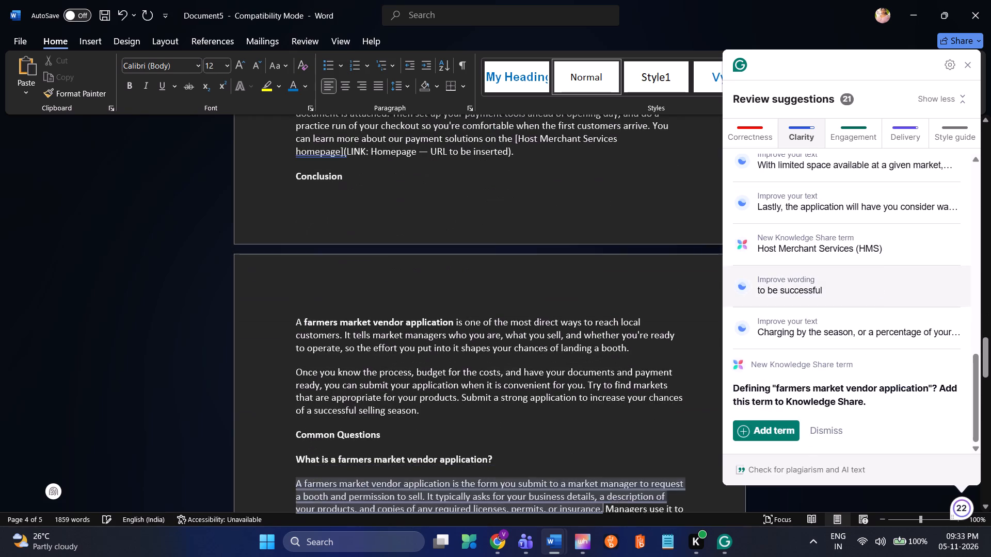
click(770, 277)
click(757, 343)
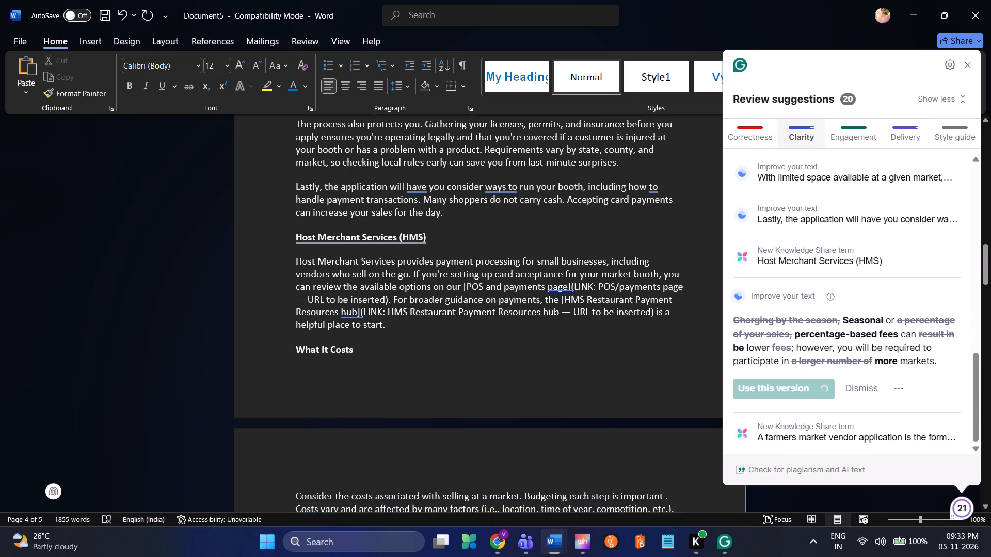
Accept earlier sections' clarity suggestions: "it's a good idea to", "Many factors", removing "ahead" after "plan", "point-of-contact" and "Markets with production rules".
scroll(804, 281, up, 3)
scroll(760, 239, up, 1)
click(761, 235)
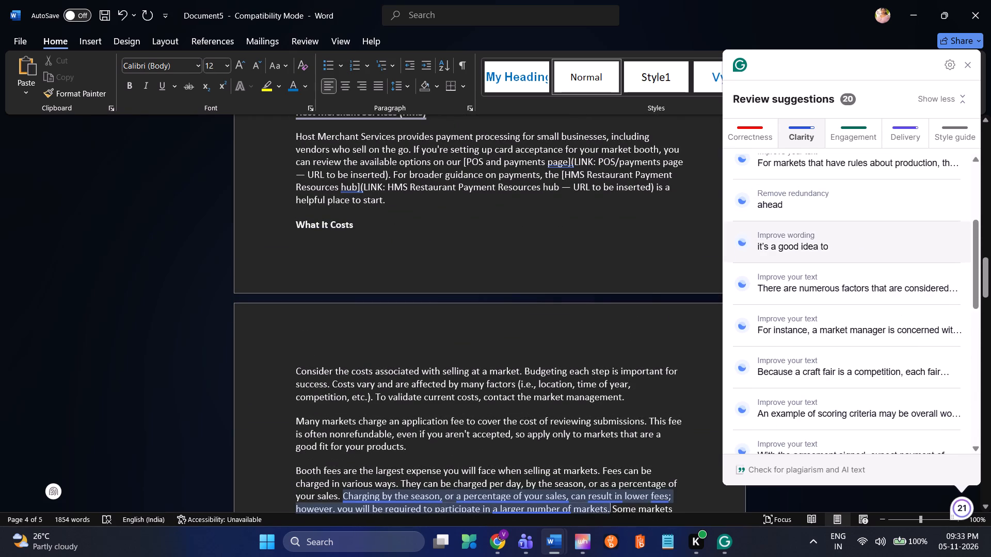
click(756, 293)
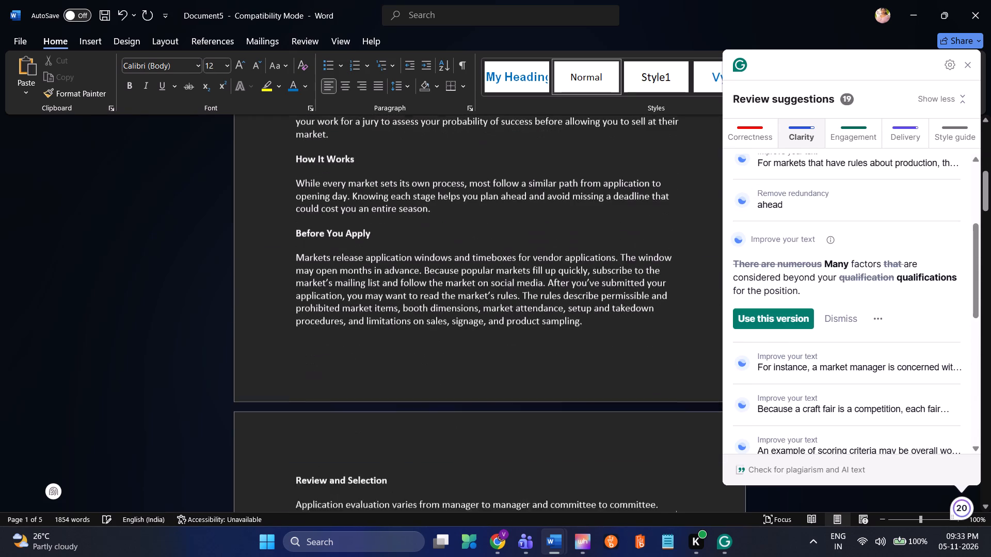
click(764, 321)
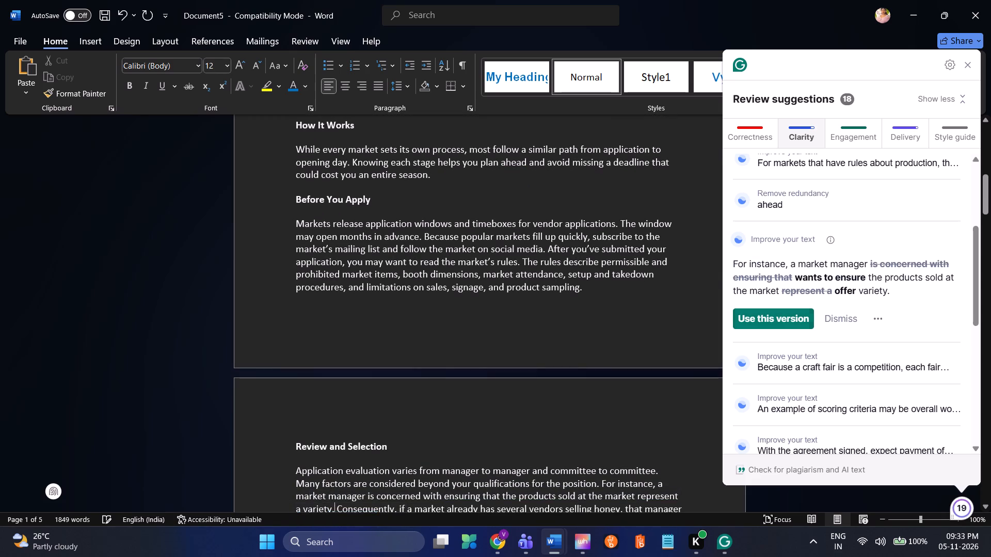
click(765, 203)
click(747, 245)
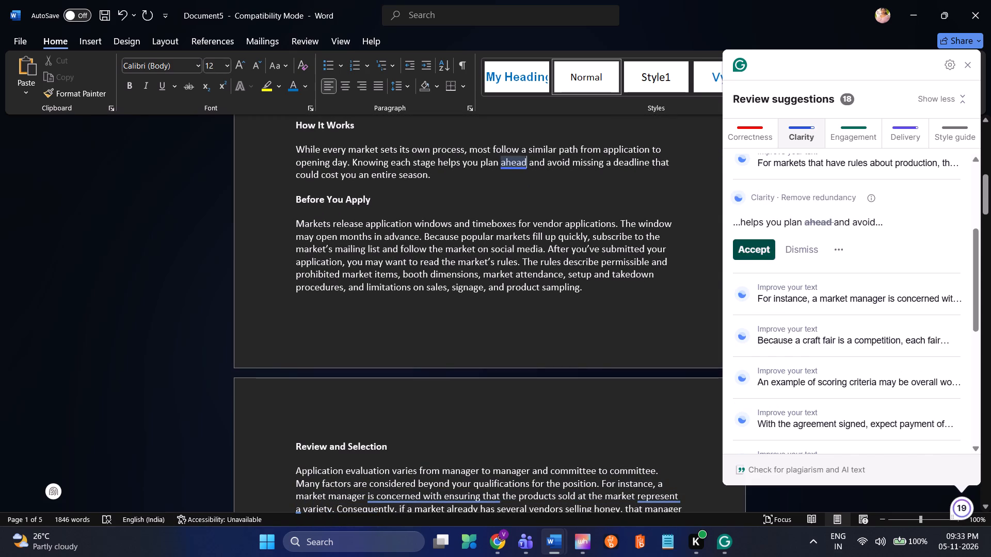
scroll(747, 245, up, 3)
click(764, 299)
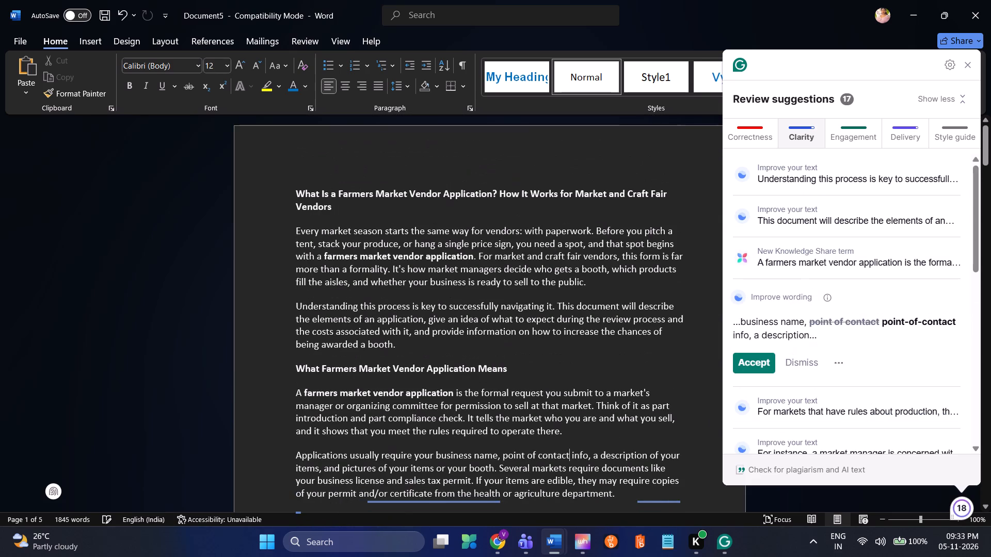
click(756, 356)
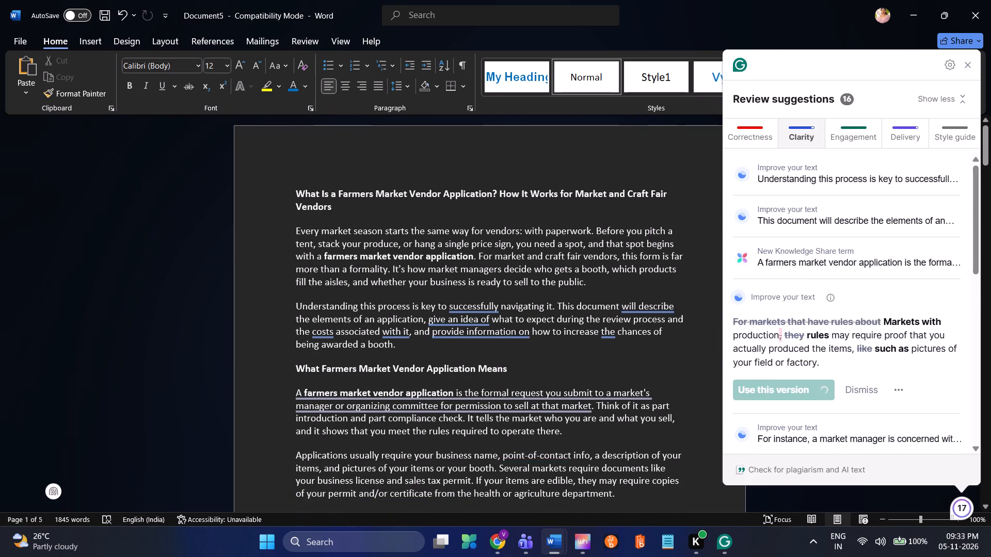
click(756, 391)
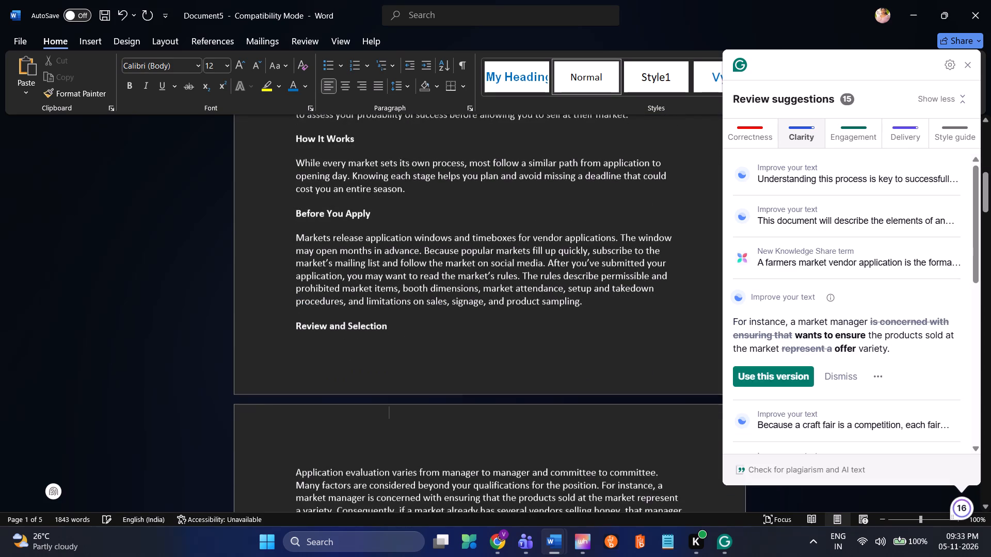
Accept clarity suggestions in "After You're Accepted" and "Why It Matters for Your Business" through the limited-space sentence, and close Grammarly's suggestions.
scroll(764, 375, up, 2)
scroll(782, 374, down, 2)
click(773, 297)
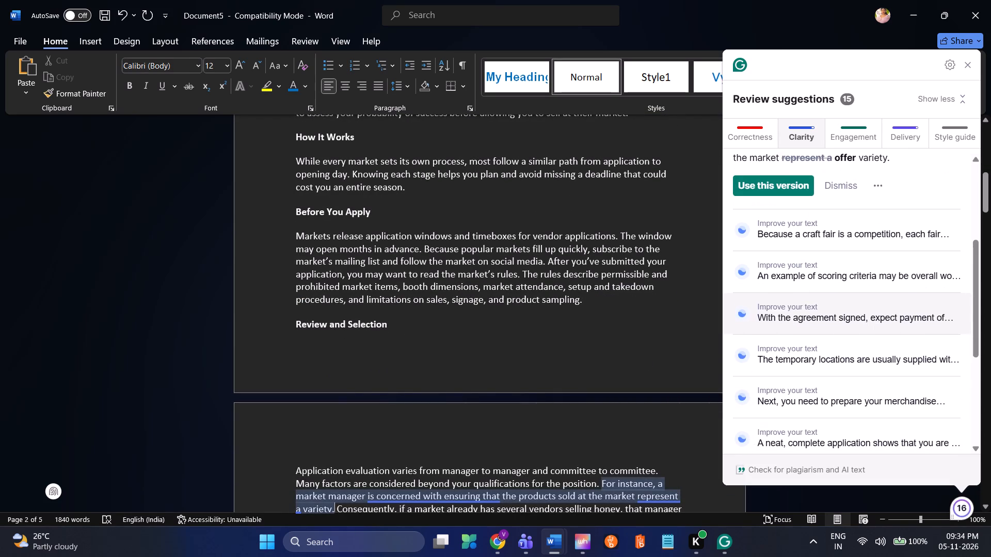
click(764, 329)
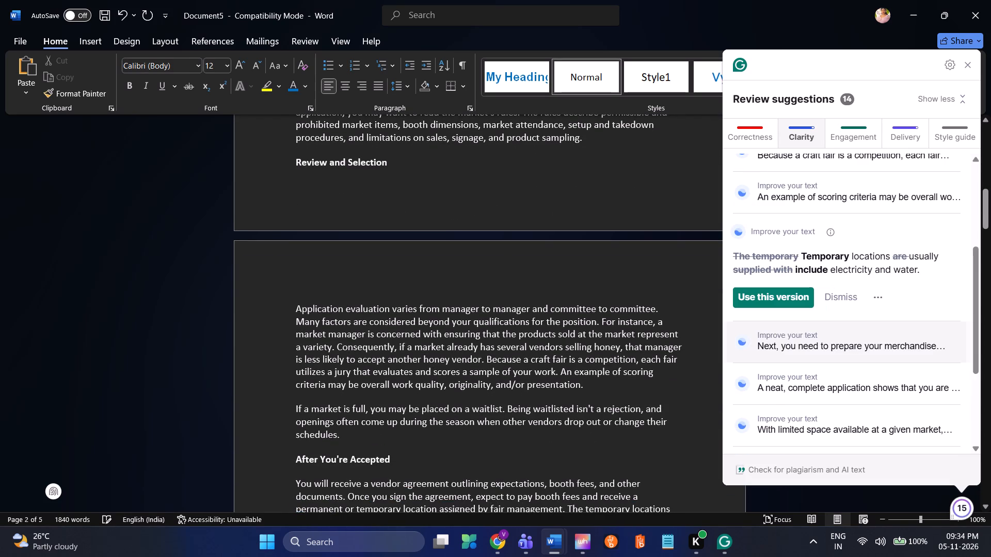
click(758, 303)
click(758, 303)
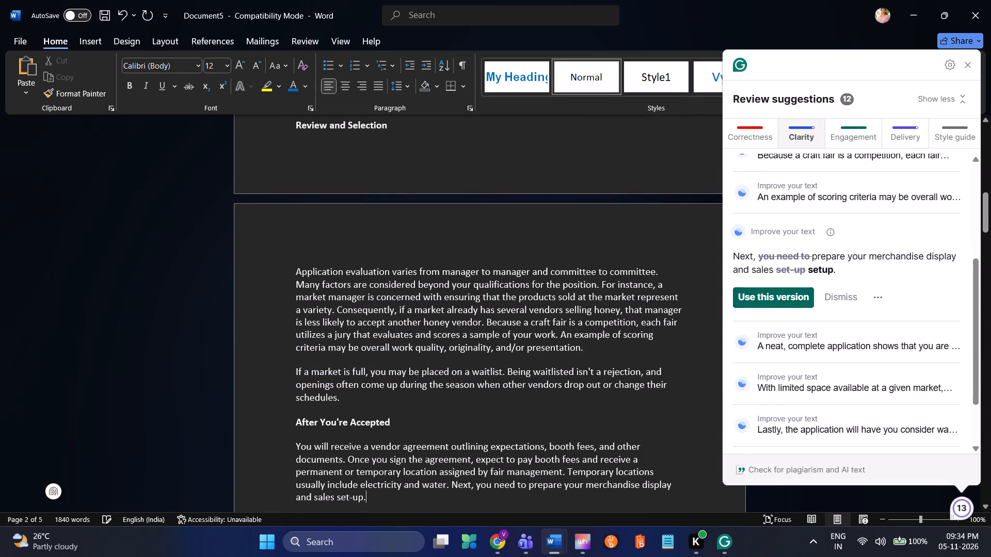
click(758, 303)
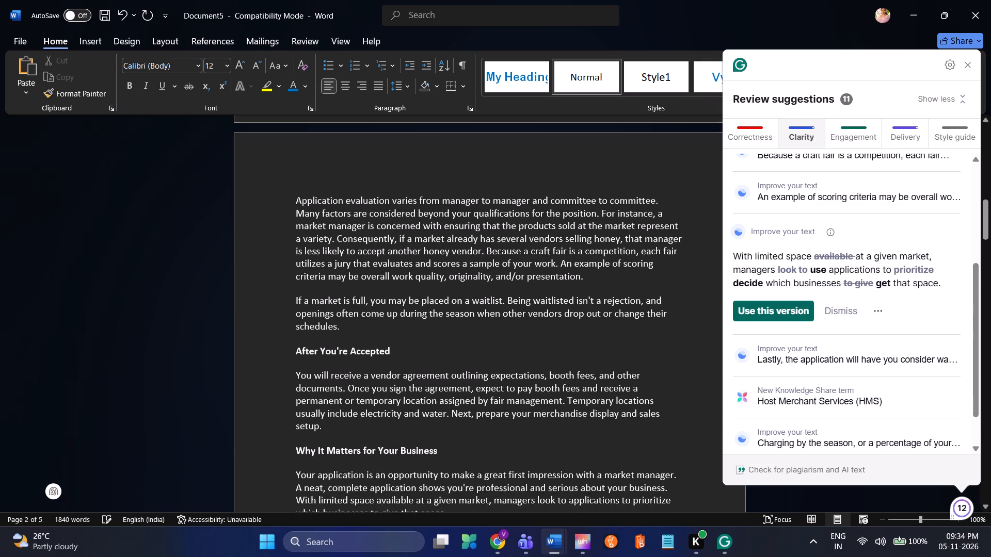
click(758, 303)
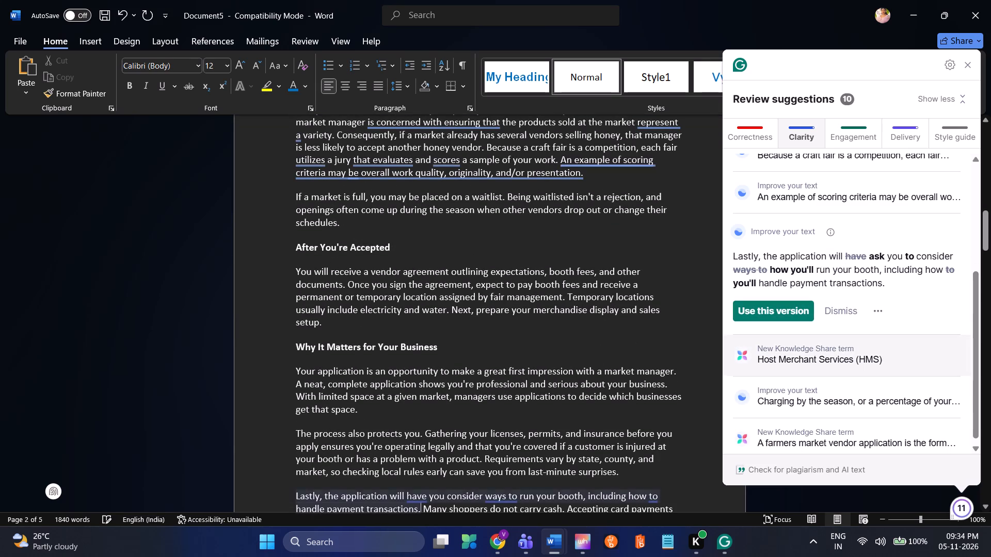
click(971, 58)
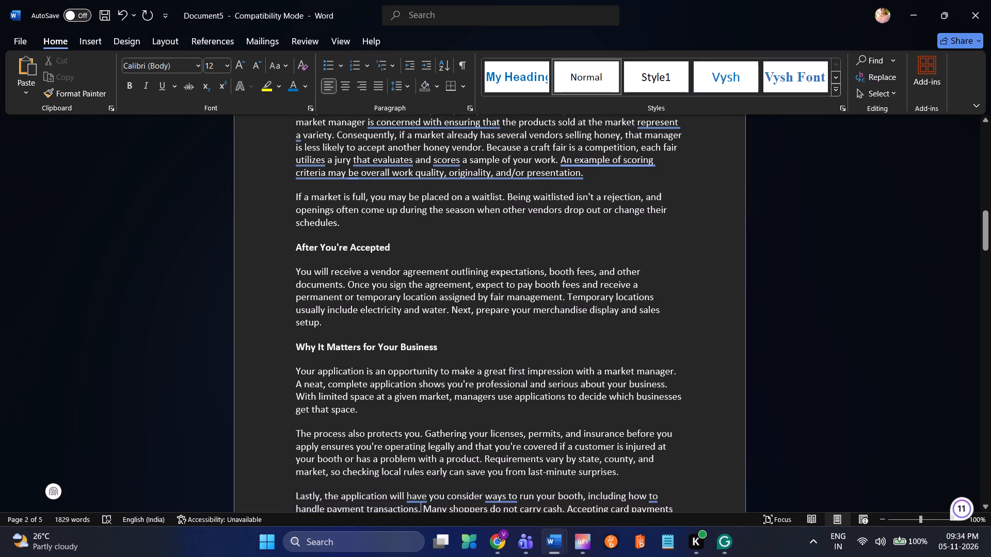
scroll(715, 230, up, 7)
key(ctrl+a)
key(ctrl+c)
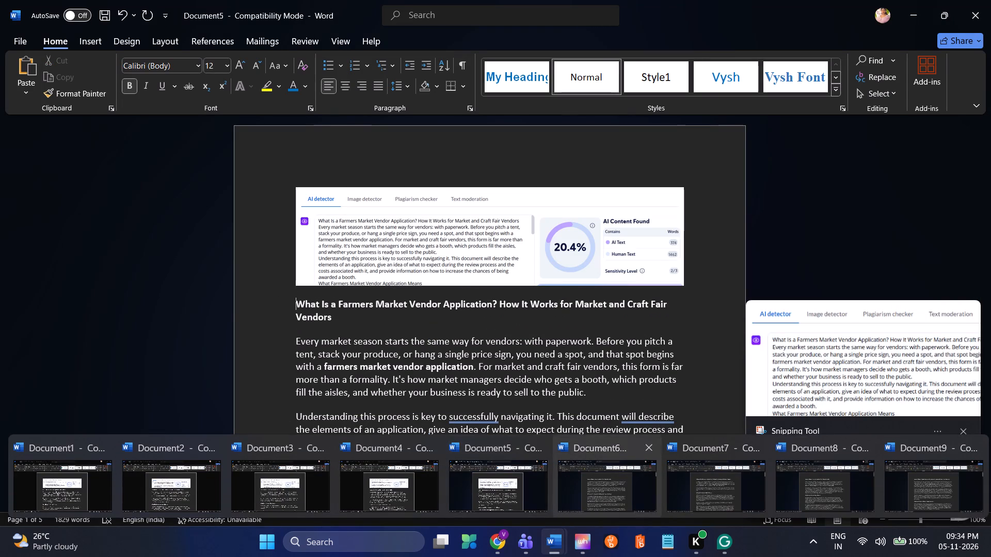
In Document6, accept Grammarly's correctness fixes for "dollars' worth", "a couple of ways", "low-stakes" and "last-minute".
click(613, 495)
click(964, 432)
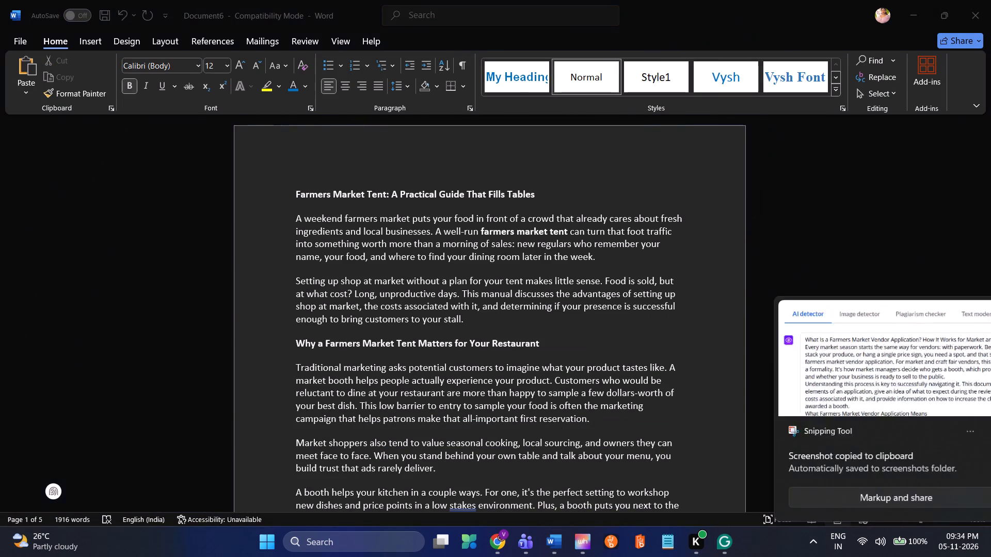
click(963, 510)
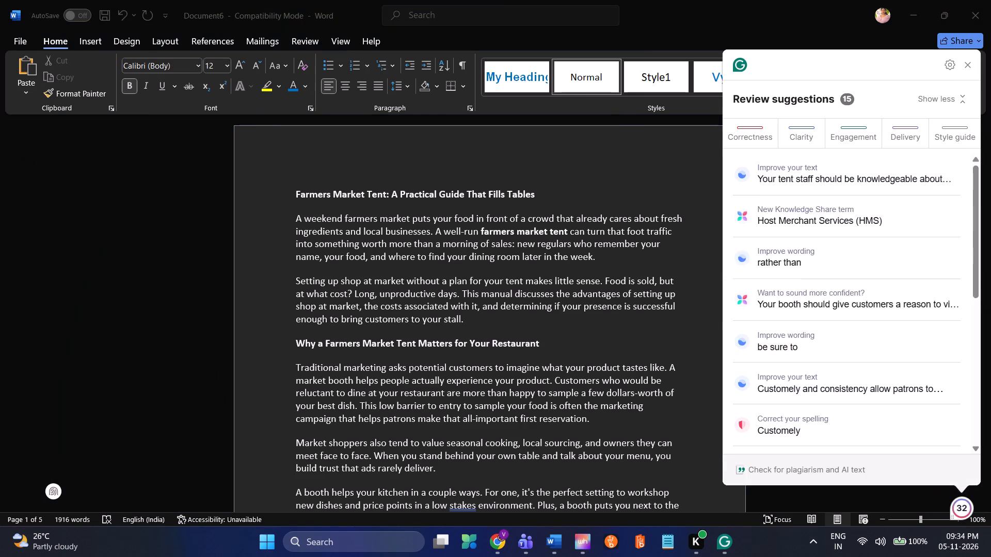
click(745, 127)
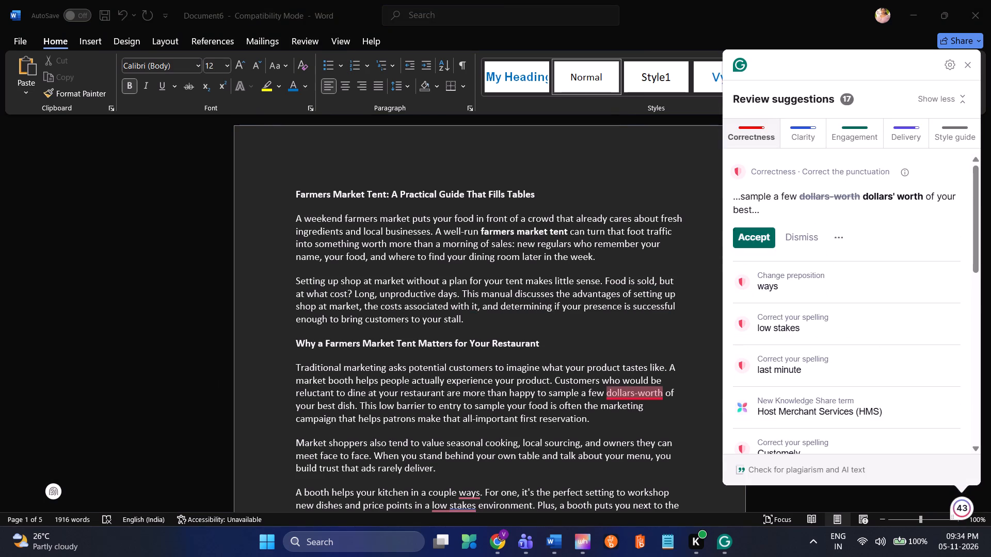
click(748, 234)
click(748, 234)
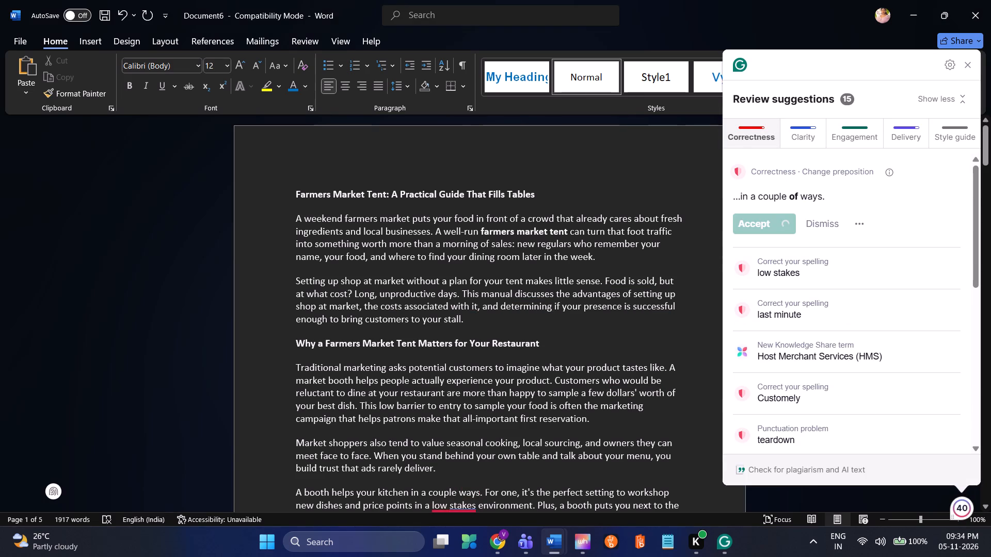
click(748, 234)
click(748, 234)
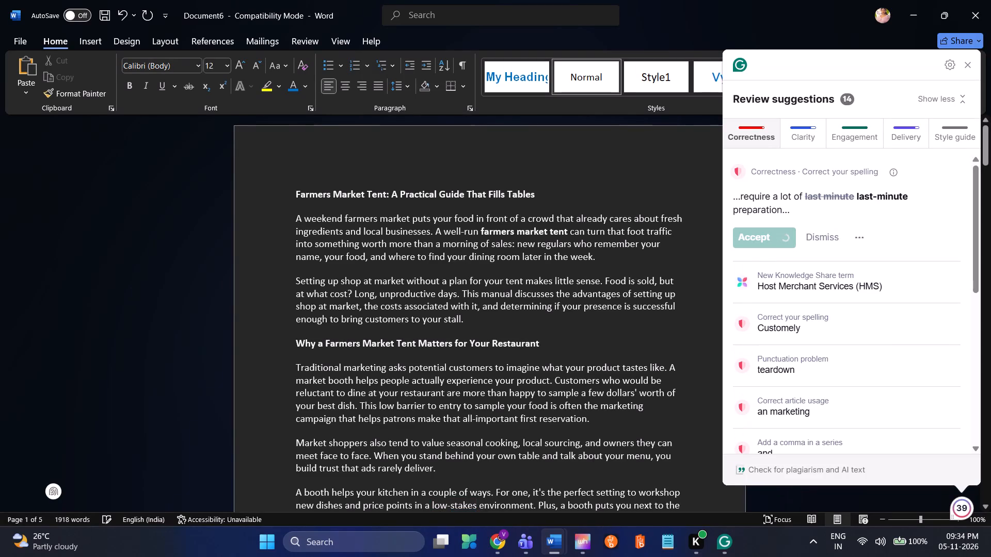
click(748, 234)
Accept correctness fixes for the "teardown" punctuation, "Courtesy", "a marketing expense" and the series commas through "food prices, and special offers".
click(755, 309)
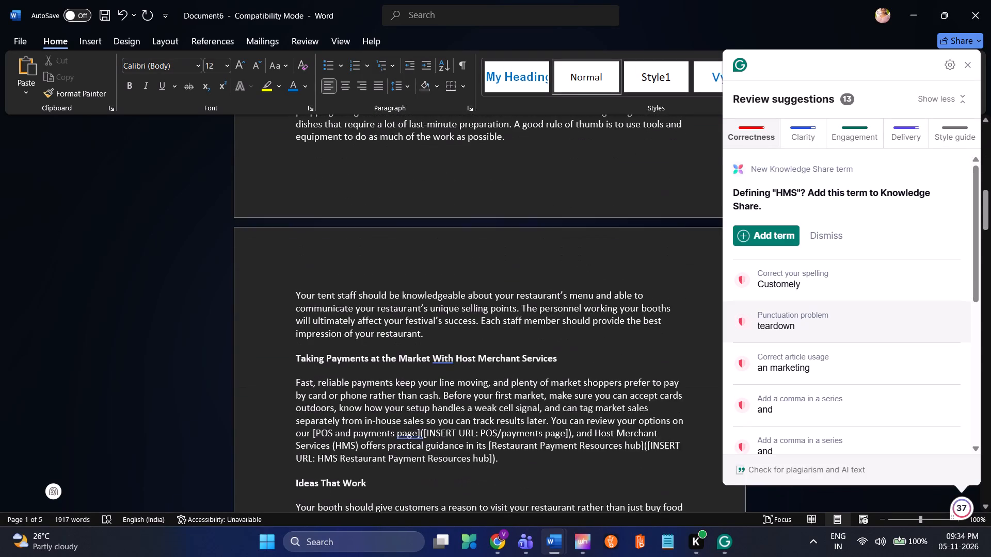
click(749, 300)
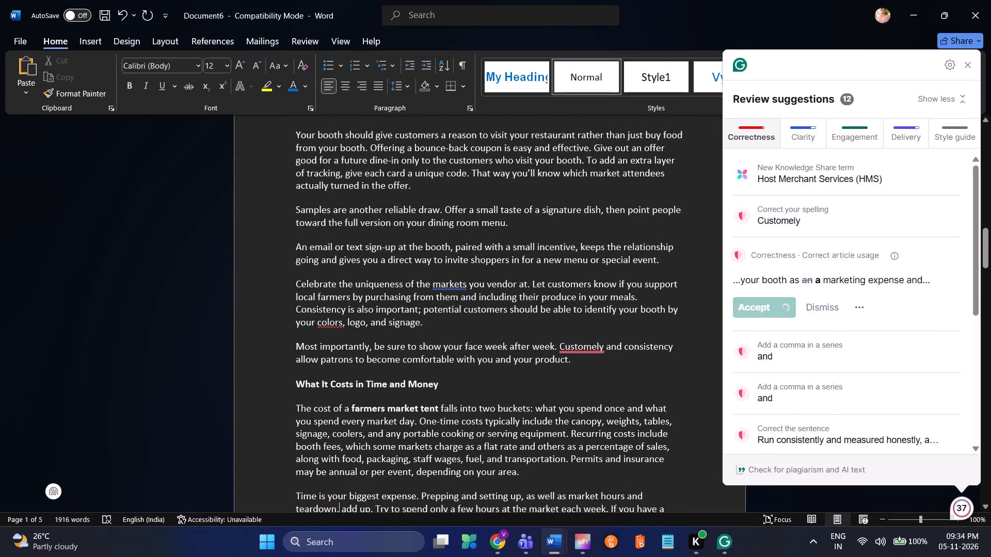
drag(761, 192, 761, 216)
click(761, 216)
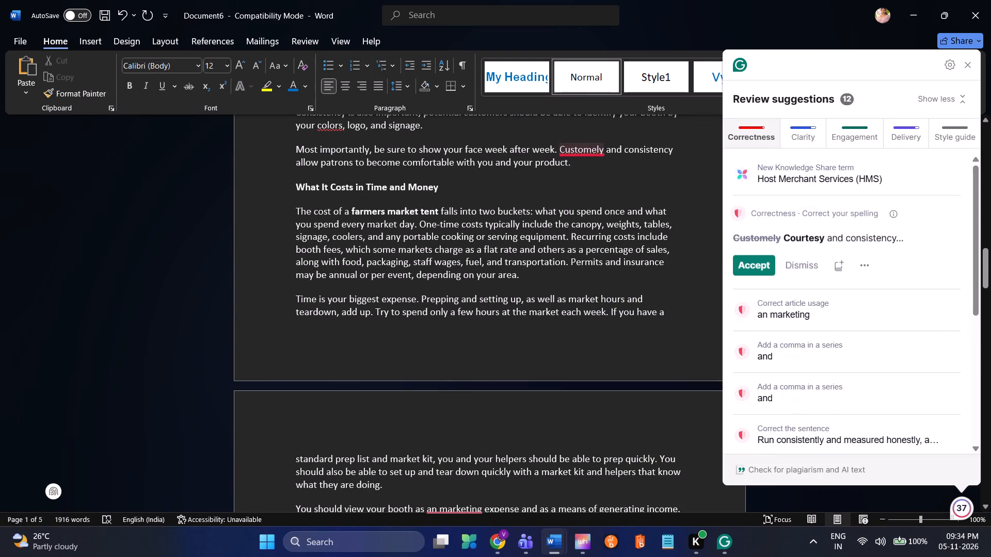
click(753, 271)
click(753, 271)
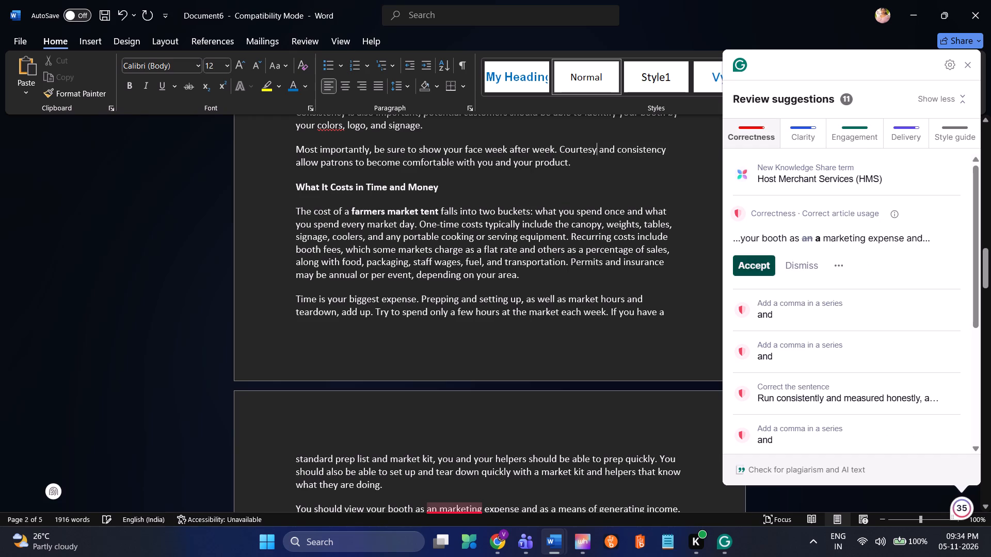
click(753, 271)
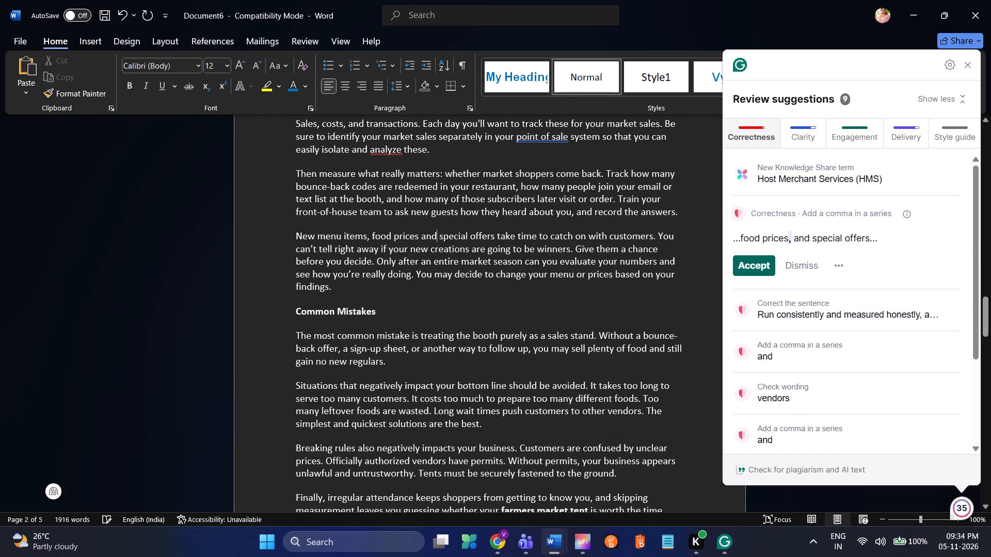
click(753, 271)
Accept the remaining correctness fixes, from "Run consistently and measure honestly" through the FAQ's "vend", "bounce-back", "sign-ups", series commas and "vendors".
click(754, 289)
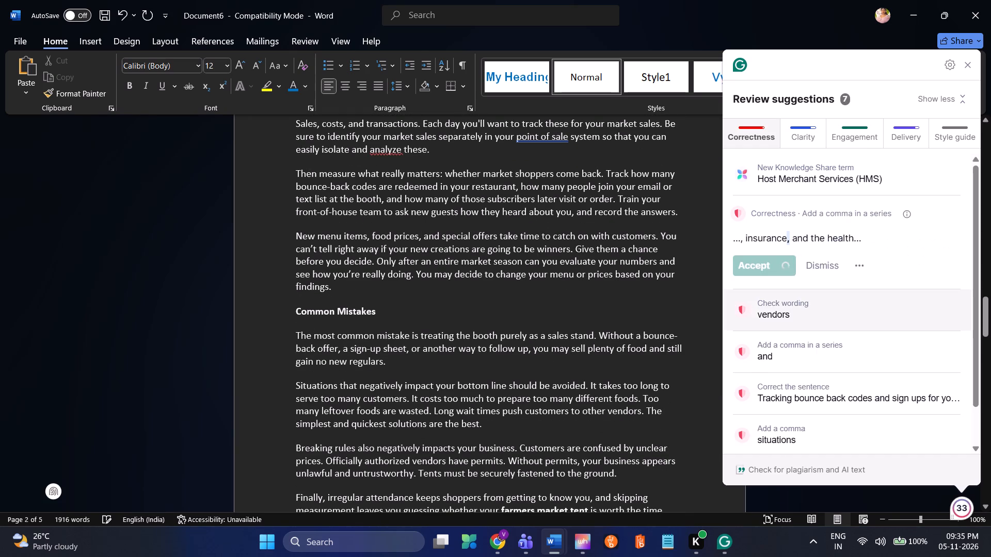
click(748, 271)
click(748, 271)
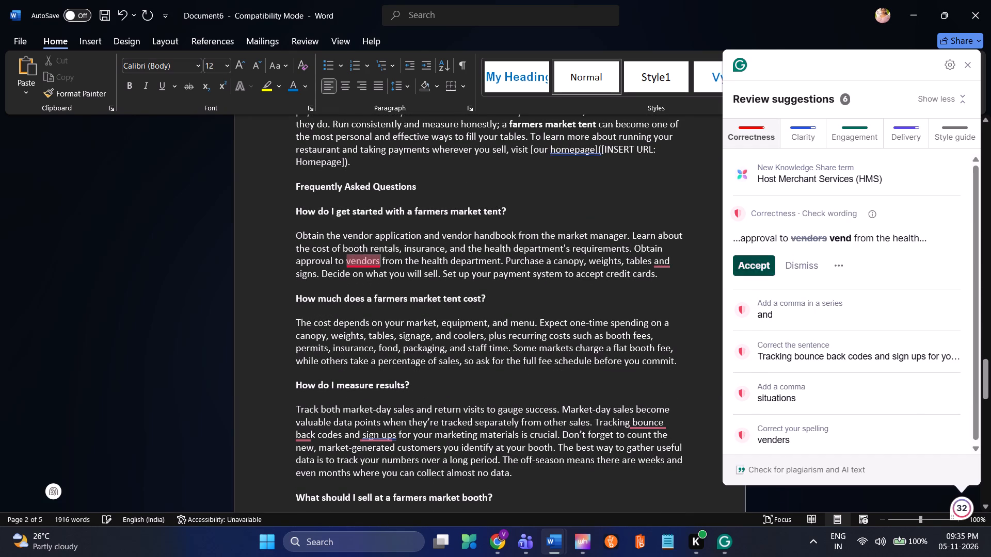
click(748, 271)
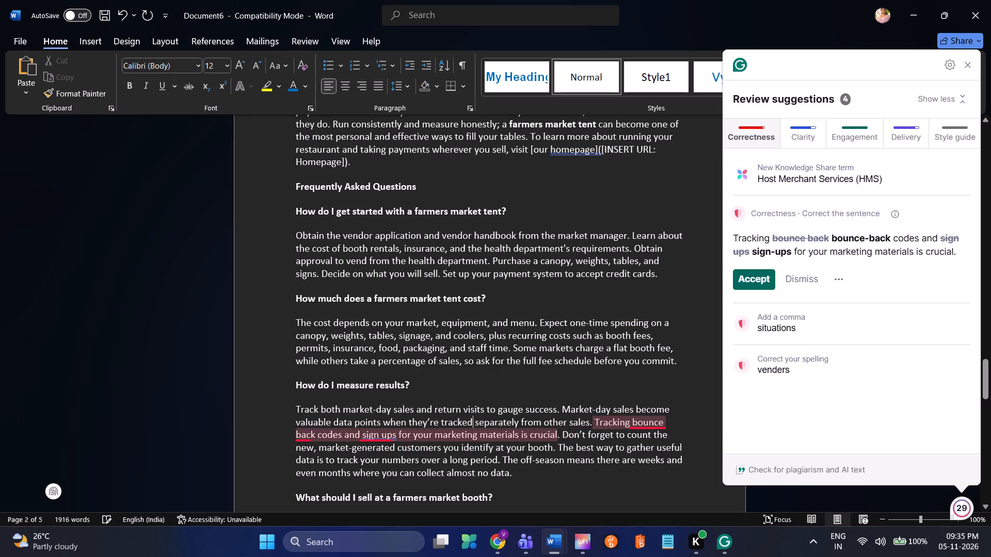
click(748, 280)
click(746, 261)
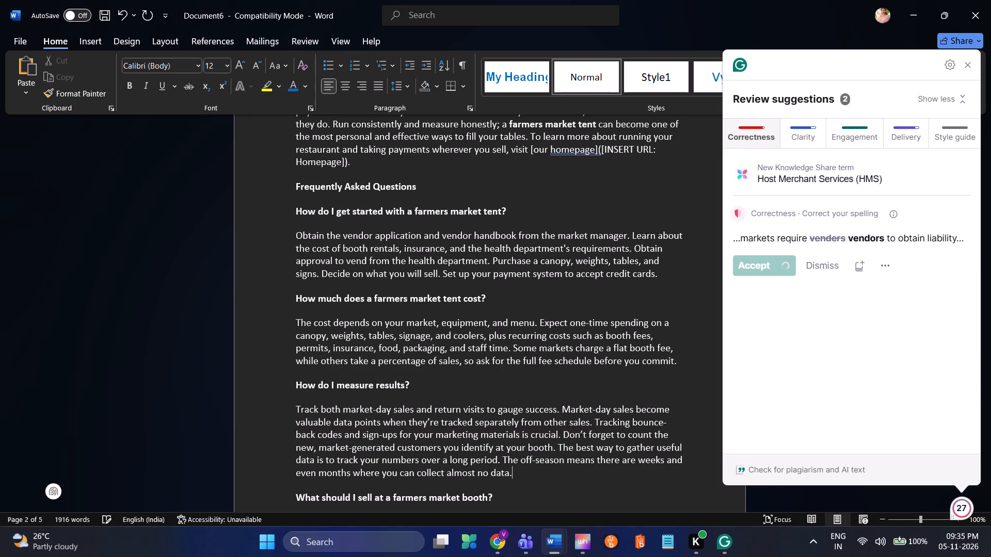
click(746, 261)
Accept Grammarly's clarity suggestions from the last one upward, from the health department sentence through "Preparing too many different foods costs too much".
scroll(583, 277, up, 10)
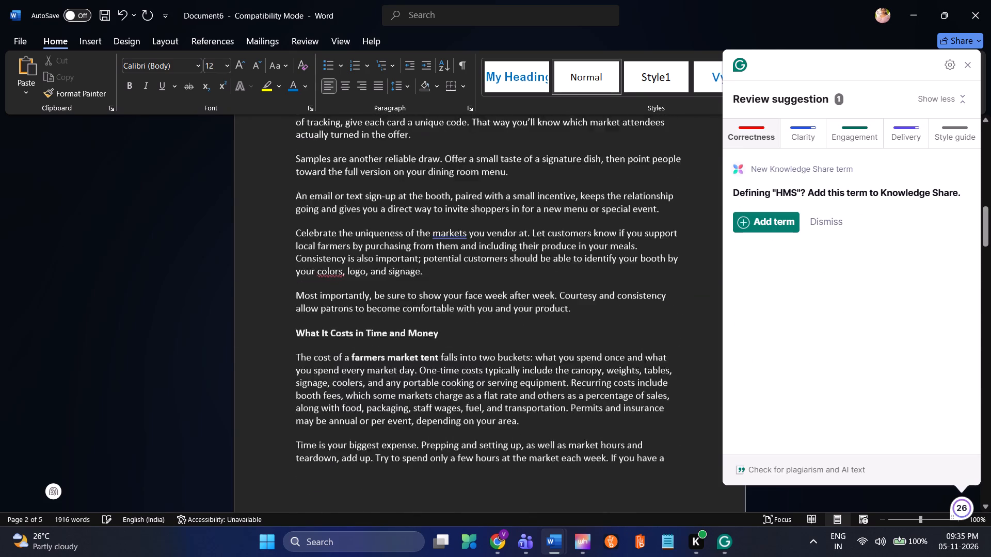
scroll(557, 233, up, 14)
click(802, 128)
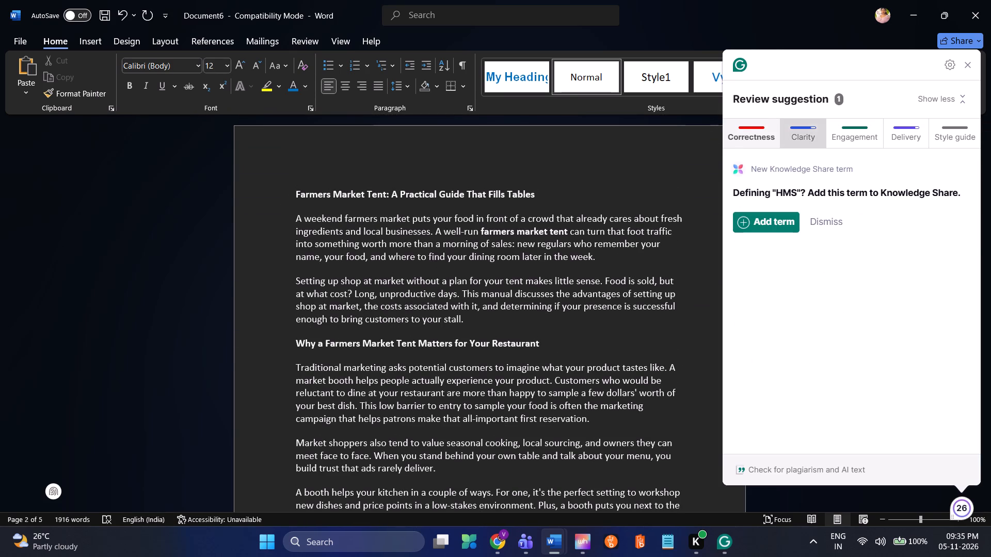
scroll(777, 387, down, 5)
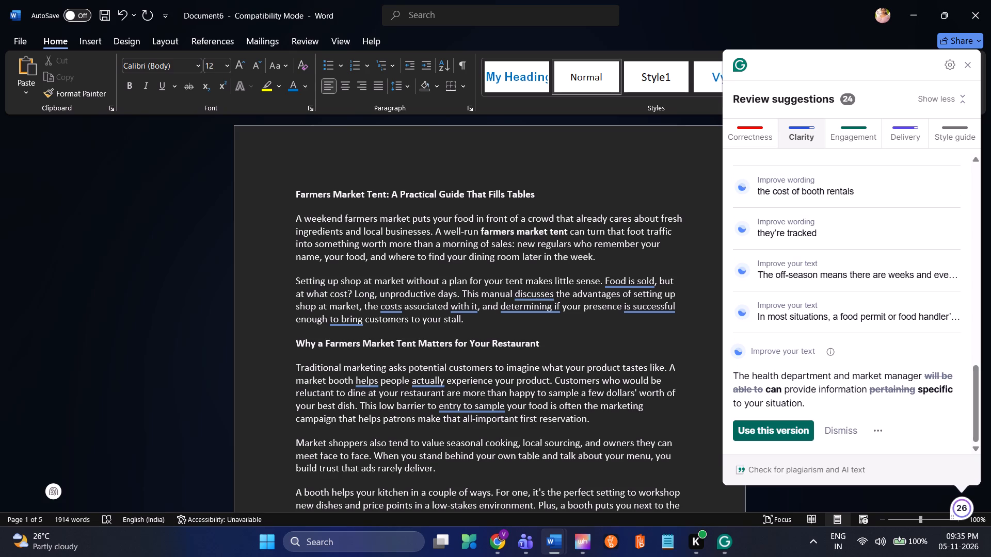
click(735, 428)
click(742, 437)
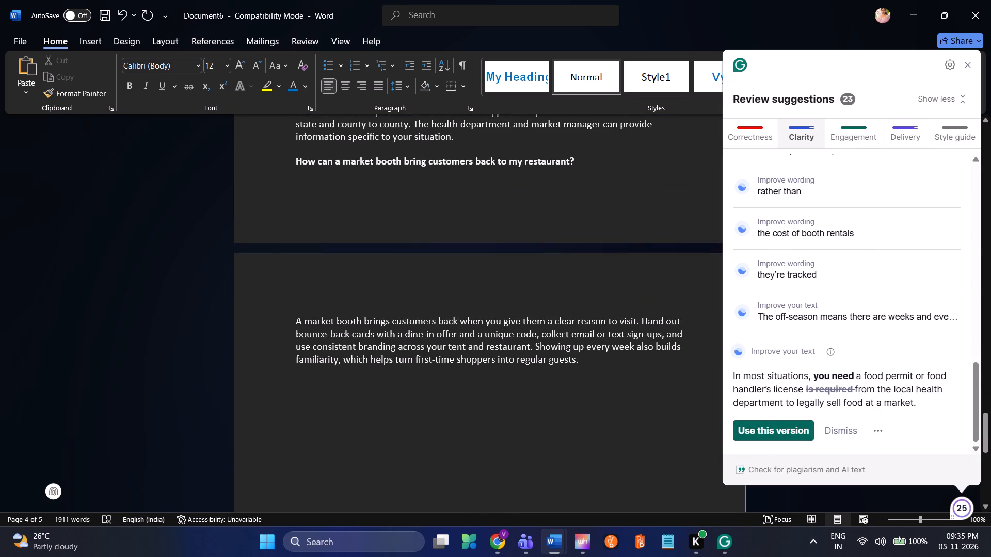
click(742, 437)
click(742, 437)
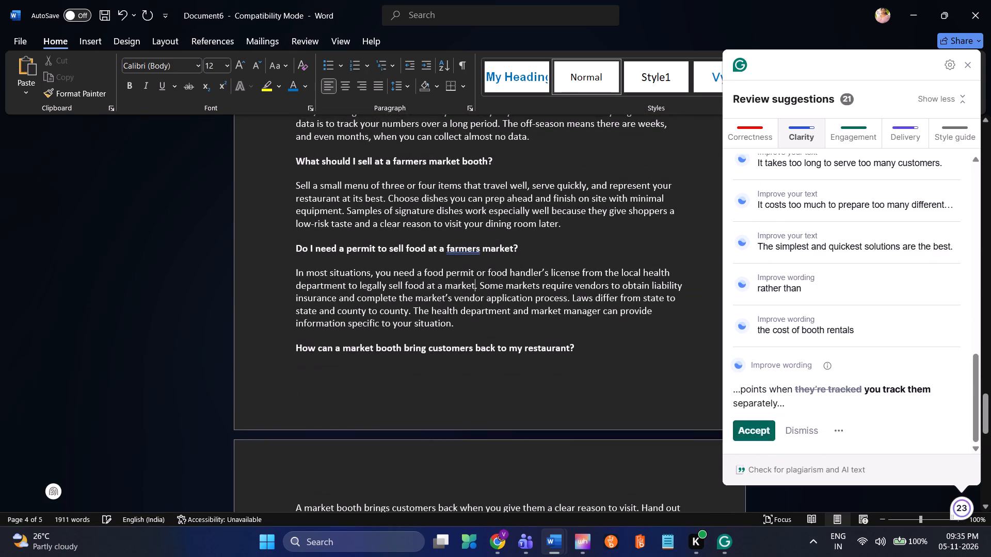
click(742, 437)
click(742, 437)
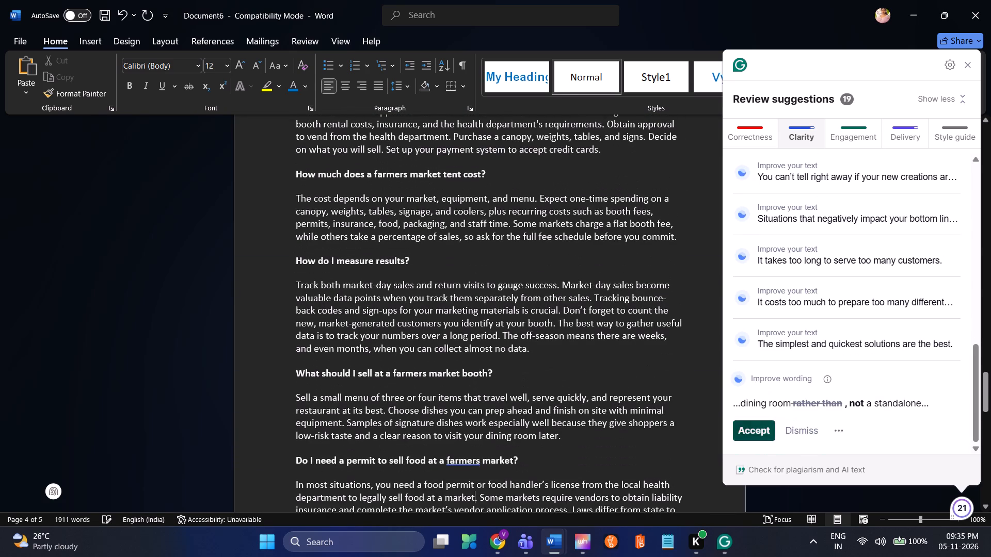
click(762, 435)
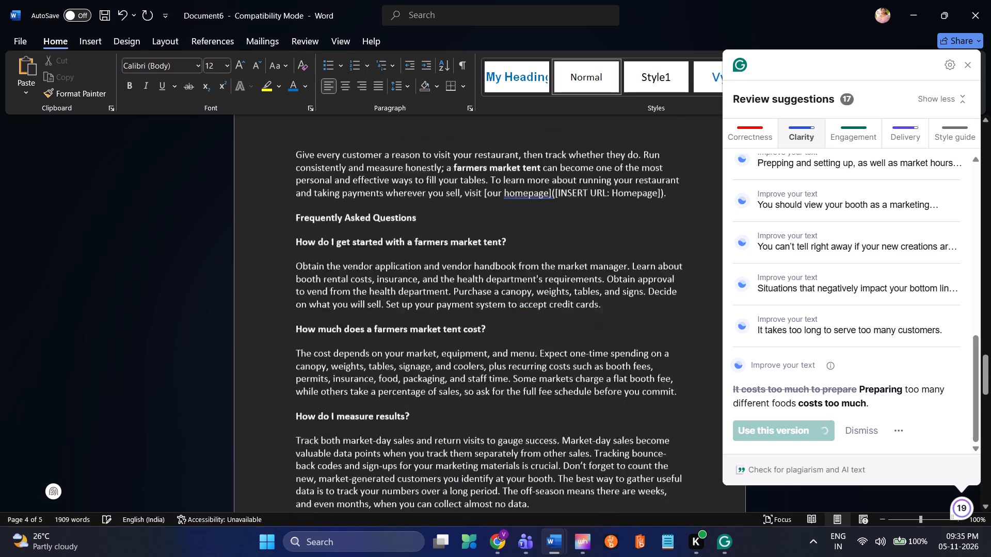
click(758, 433)
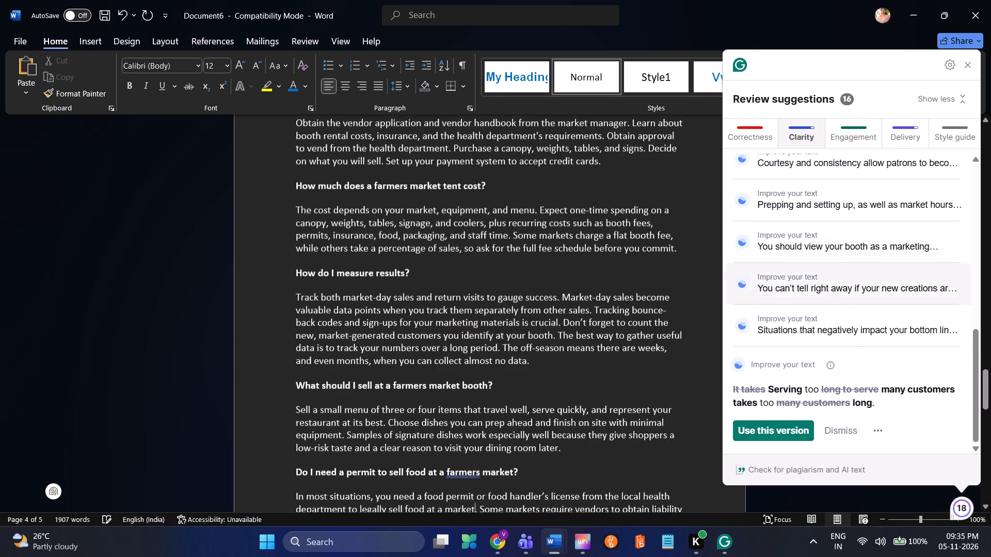
Accept clarity suggestions in "Ideas That Work": remove "be sure to", replace "rather than" with ", not", and use "Courtesy and consistency help patrons get comfortable".
scroll(858, 256, up, 1)
click(780, 190)
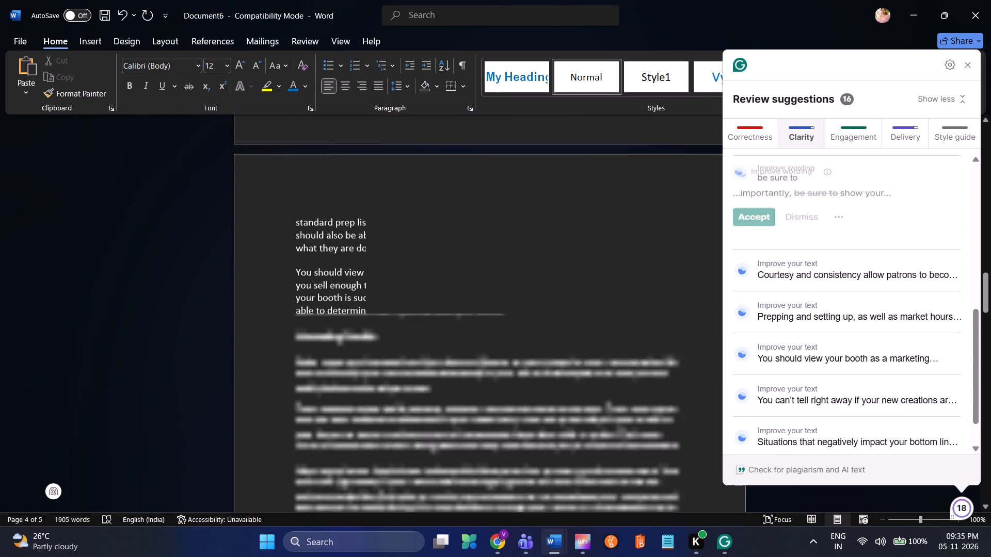
click(763, 226)
scroll(763, 226, up, 2)
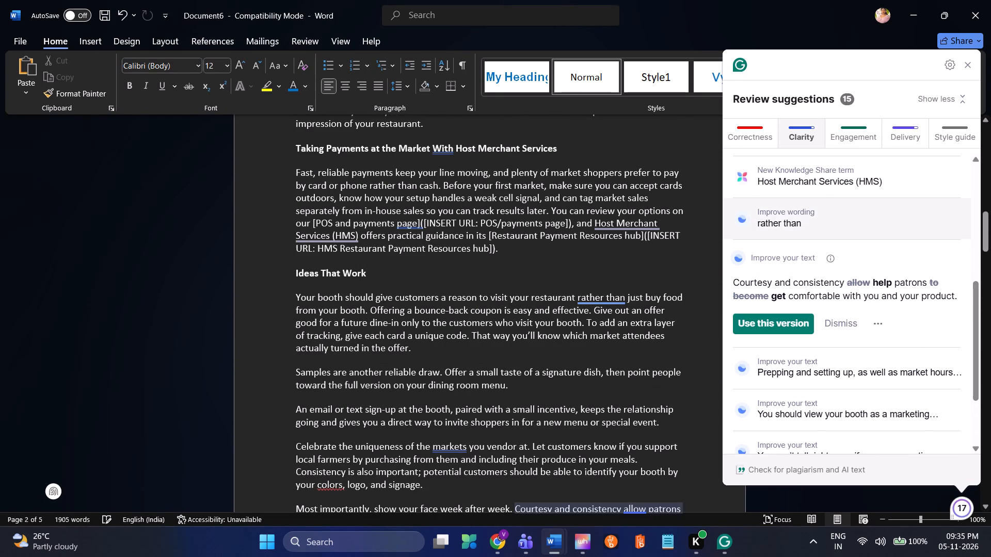
click(756, 212)
click(744, 259)
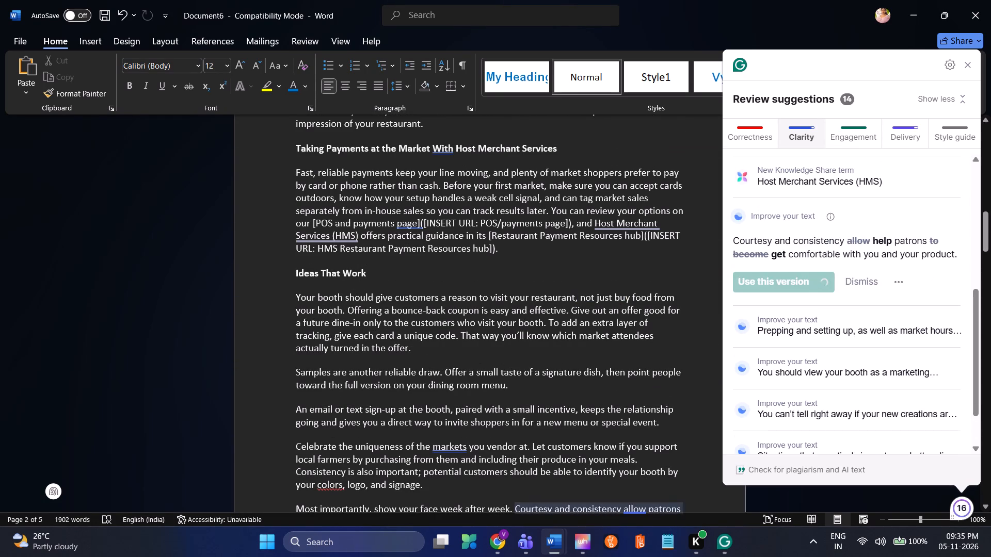
click(744, 276)
Accept clarity suggestions for "You sell food", "sampling", the market rules, dish prepping and tent staff sentences, and close Grammarly's suggestions.
scroll(745, 282, up, 6)
click(771, 178)
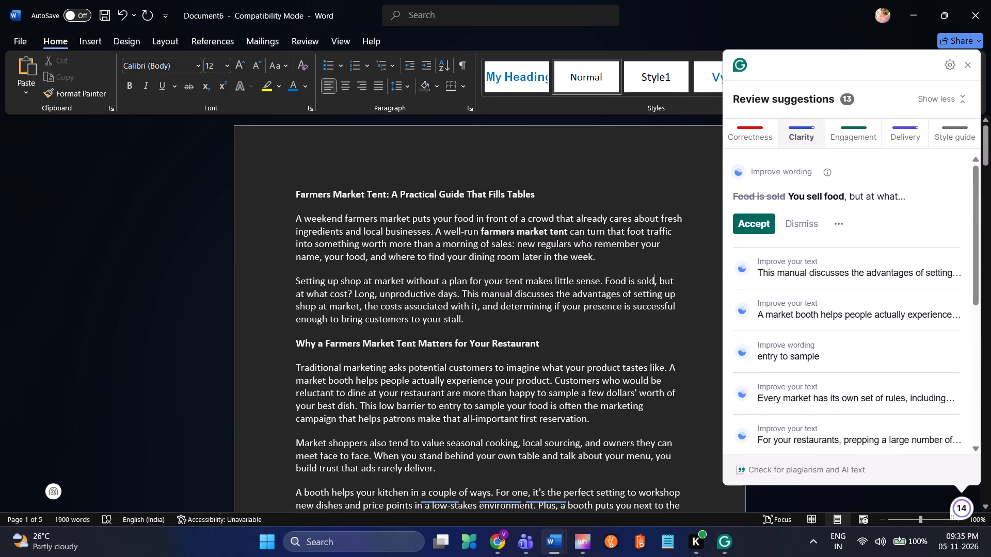
click(758, 224)
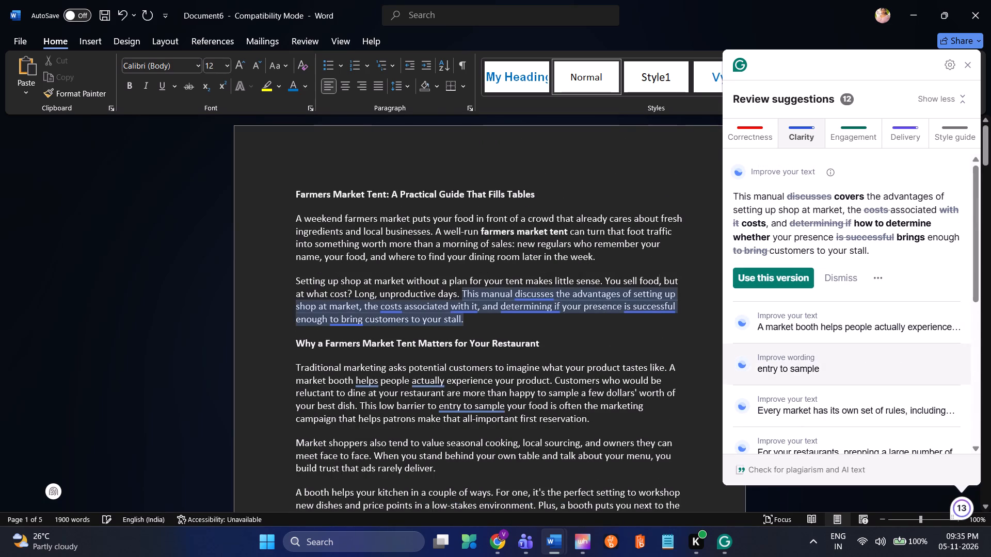
click(766, 356)
click(744, 316)
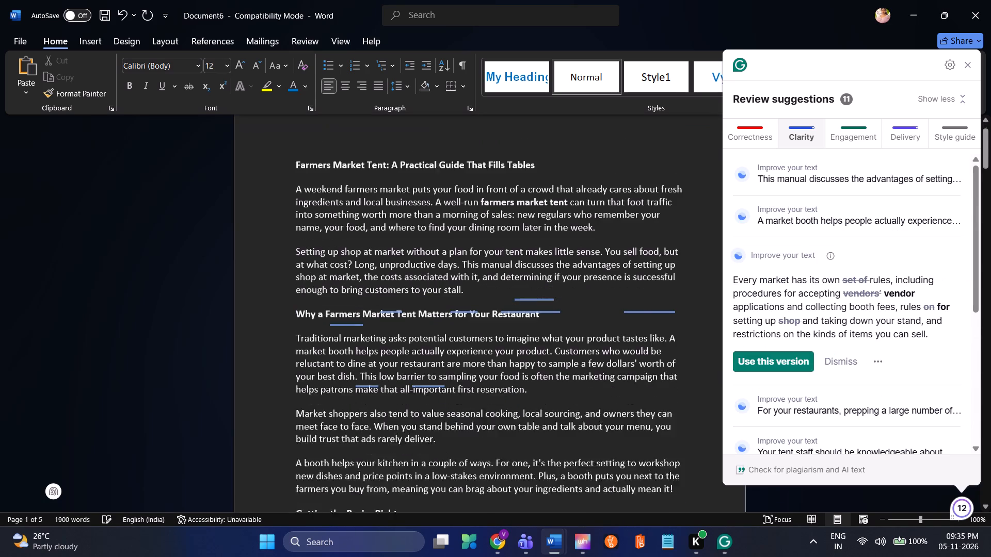
click(748, 356)
click(748, 356)
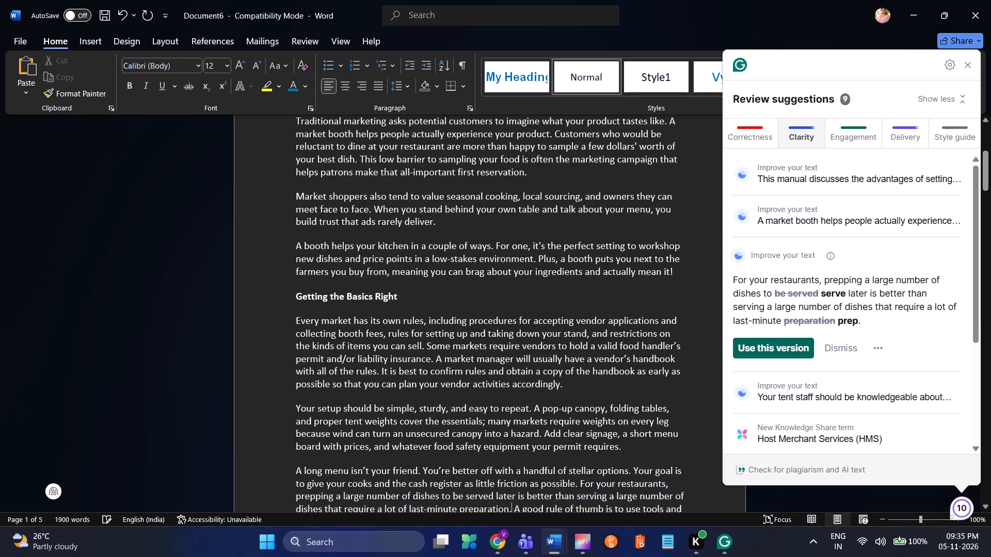
click(748, 356)
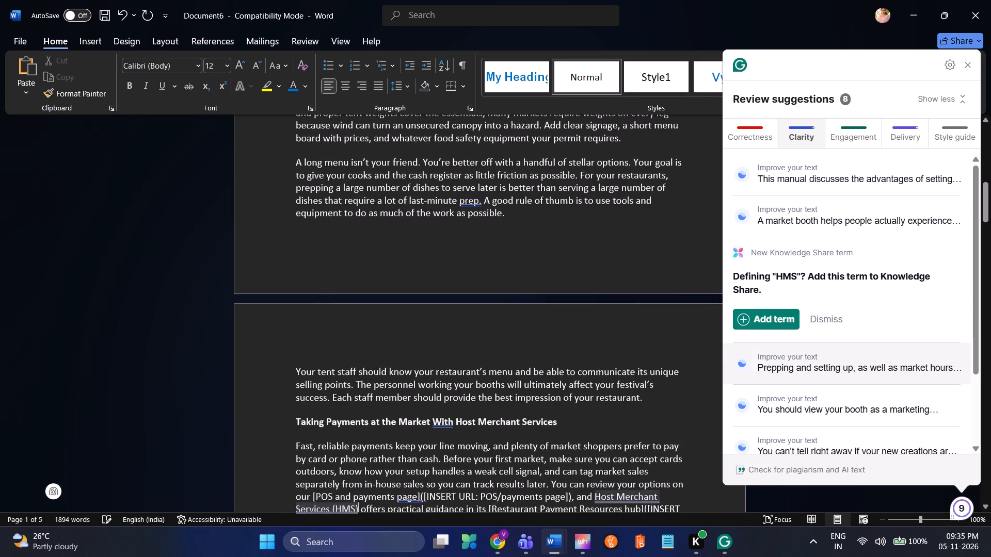
click(969, 63)
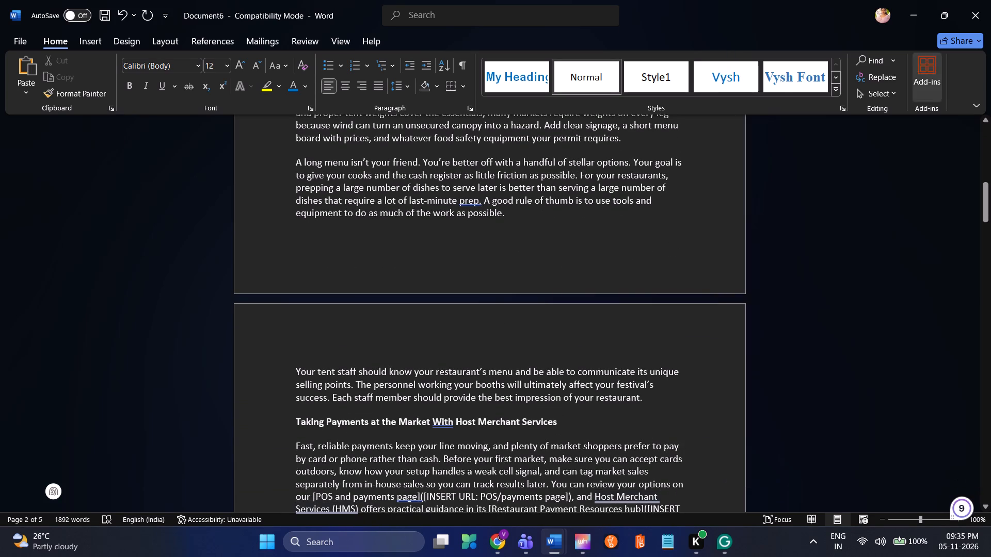
scroll(666, 247, up, 7)
key(ctrl+a)
key(ctrl+c)
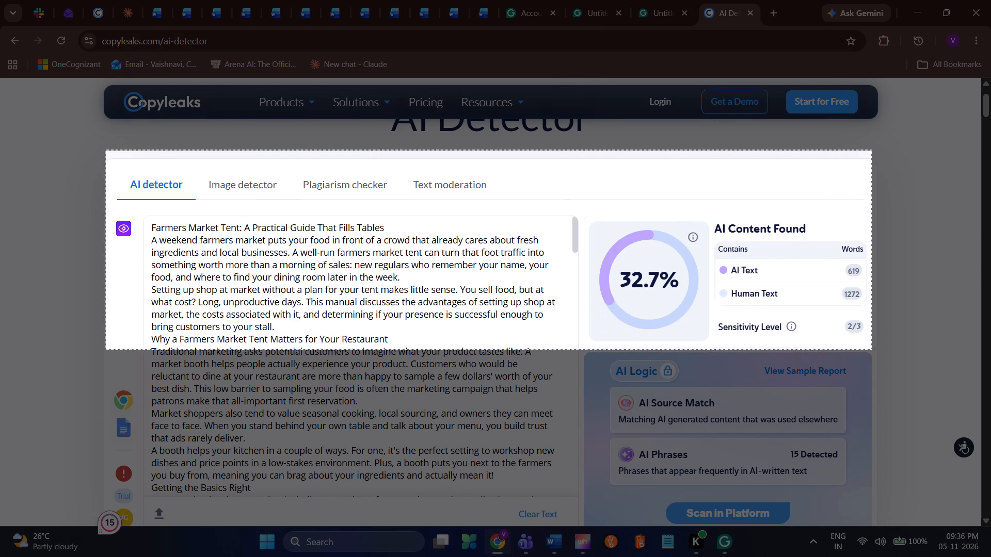
drag(873, 349, 875, 350)
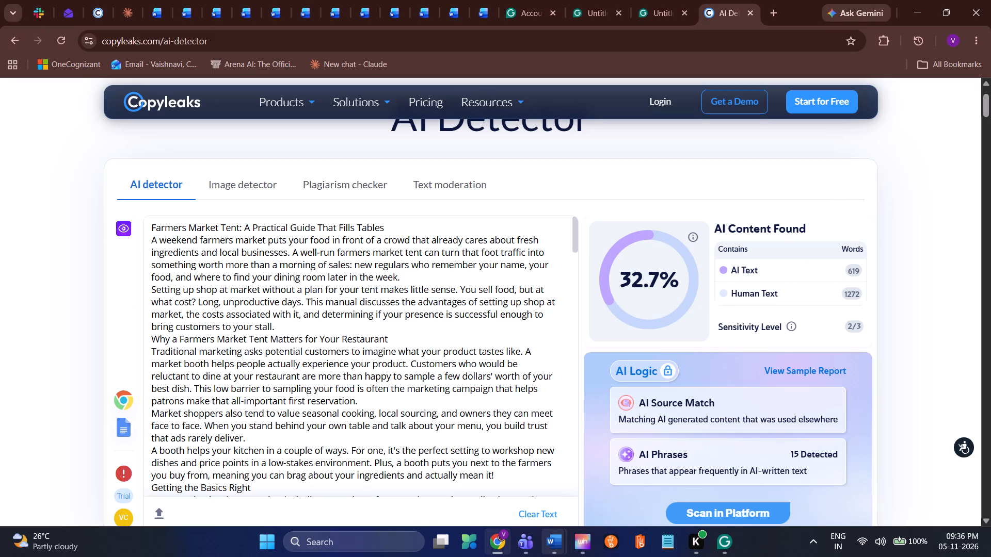
click(602, 483)
click(479, 323)
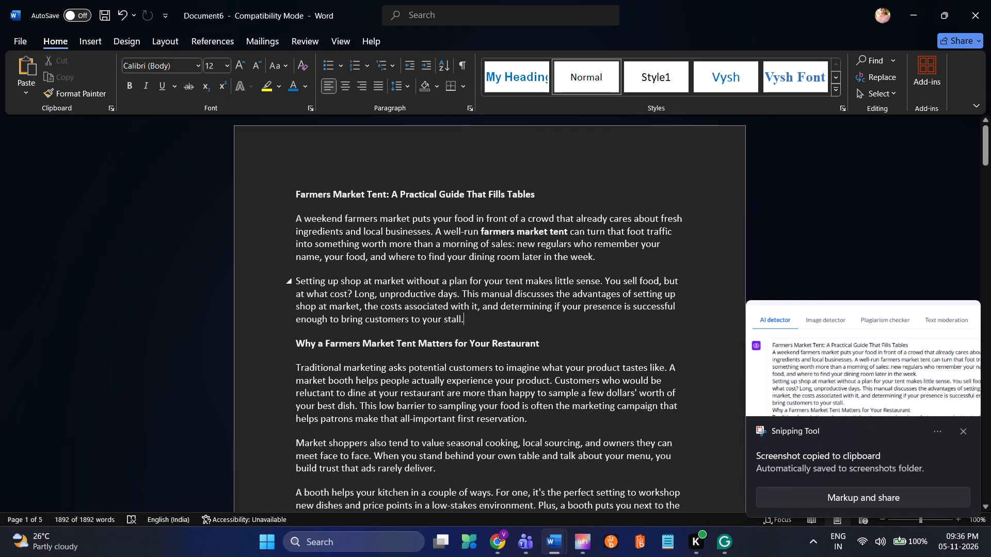
click(294, 187)
key(ctrl+v)
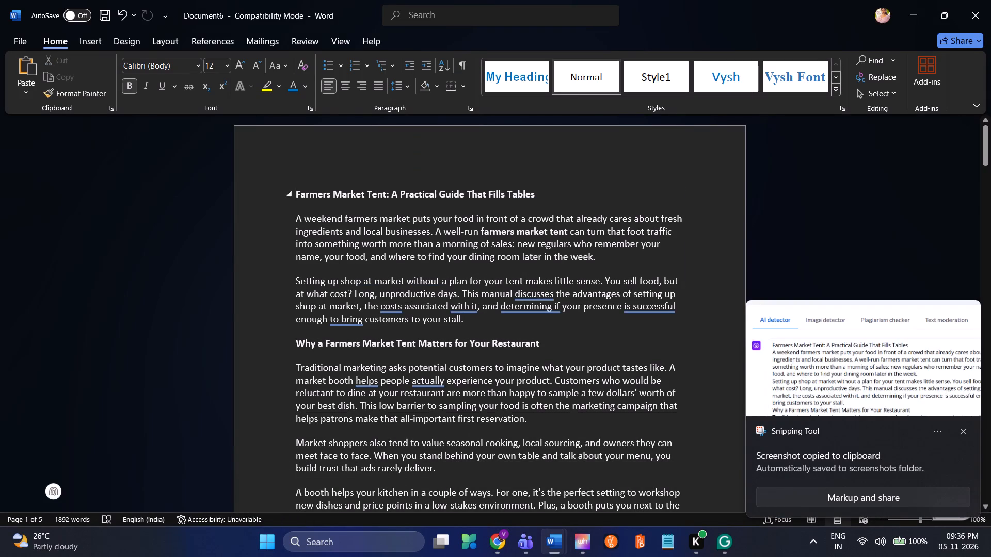
key(Return)
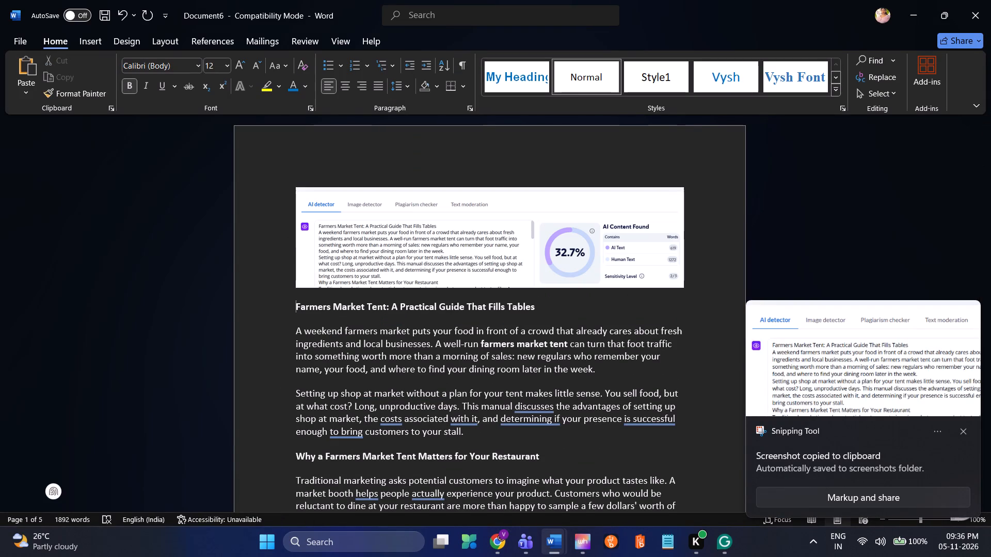
Switch to Document7 and accept Grammarly's first correctness fixes: remove the commas after "dairy" and "goods", and correct "farmers" to "farmers'".
click(699, 505)
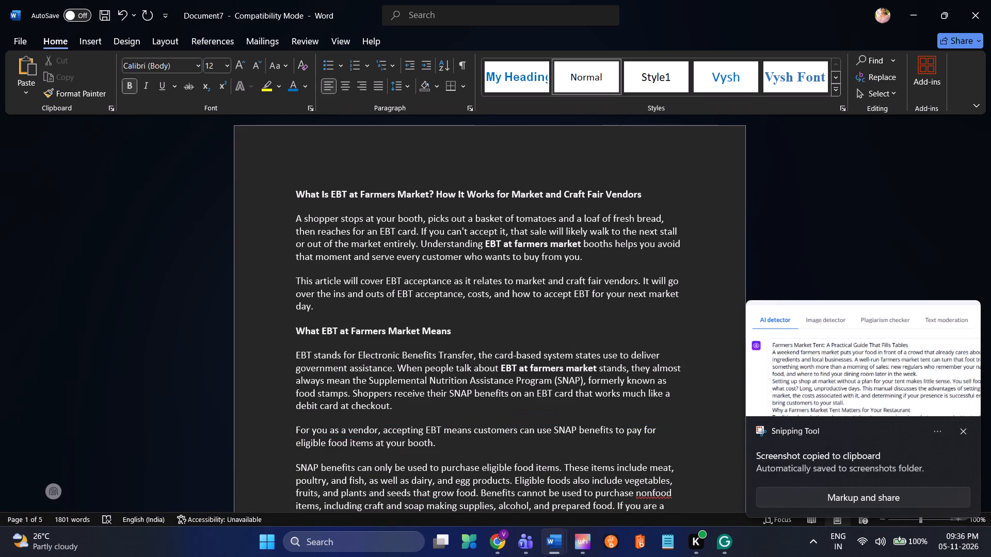
click(961, 432)
click(970, 506)
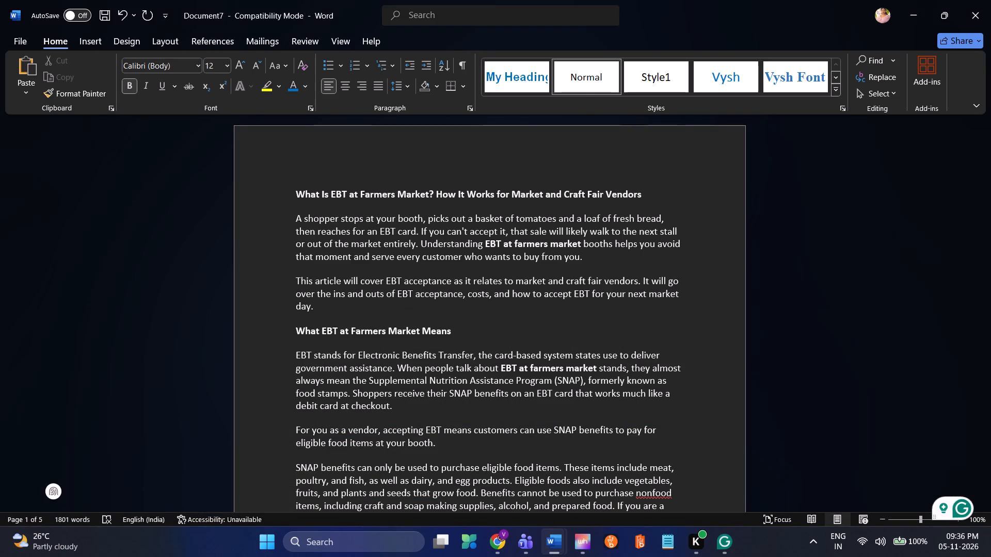
click(750, 130)
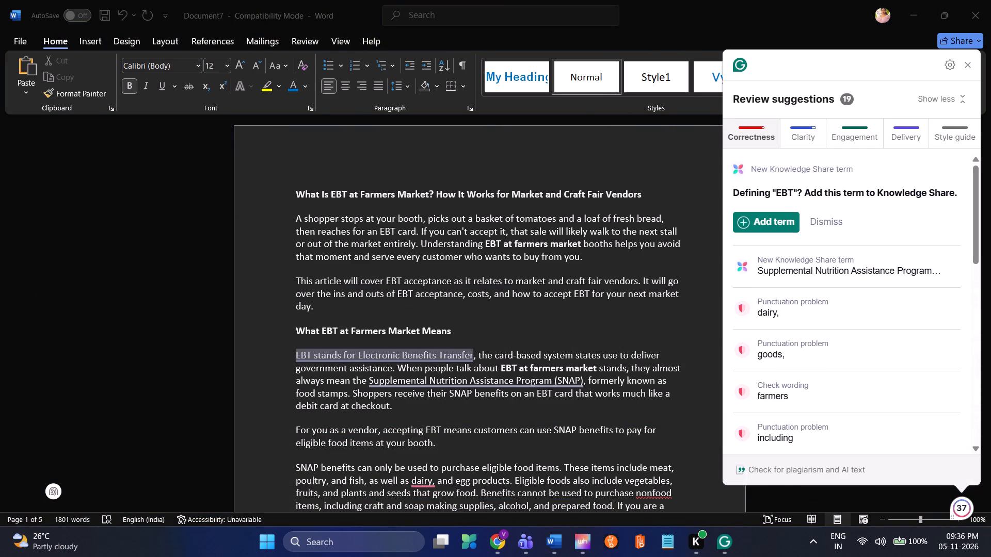
click(758, 299)
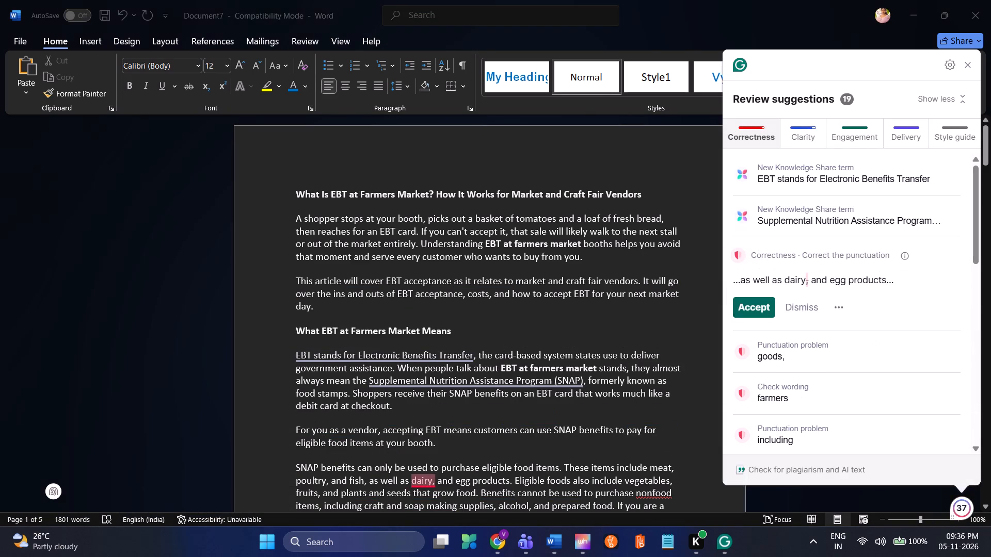
click(757, 315)
click(757, 315)
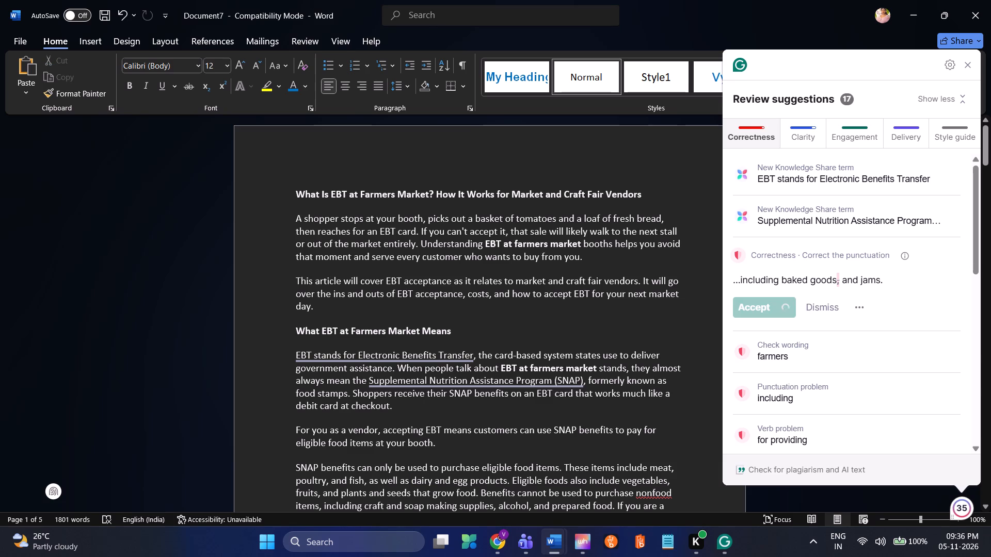
click(757, 315)
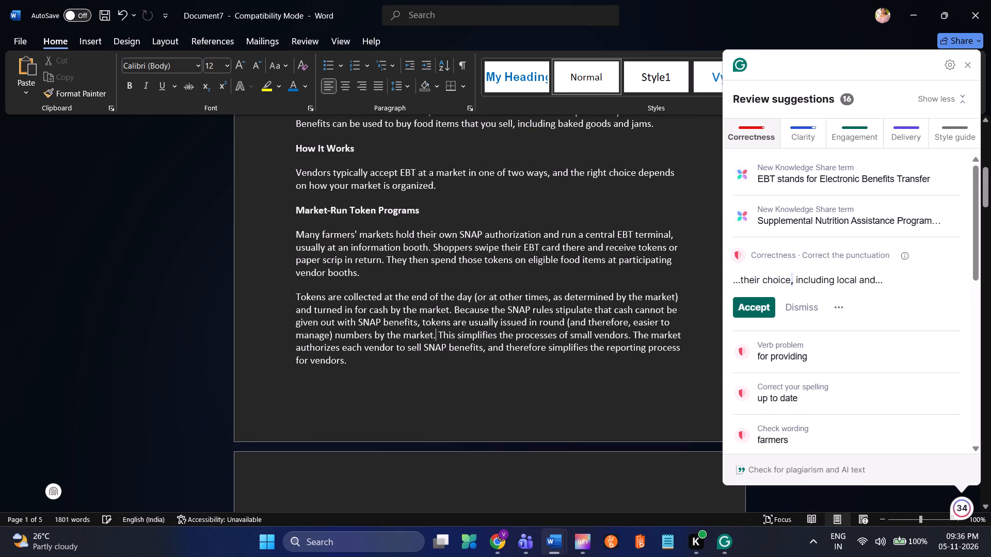
Accept the correctness fixes for the comma before "including", "to provide", "up-to-date", "farmers", "SNAP-eligible" and the punctuation at "USDA".
click(757, 315)
click(757, 315)
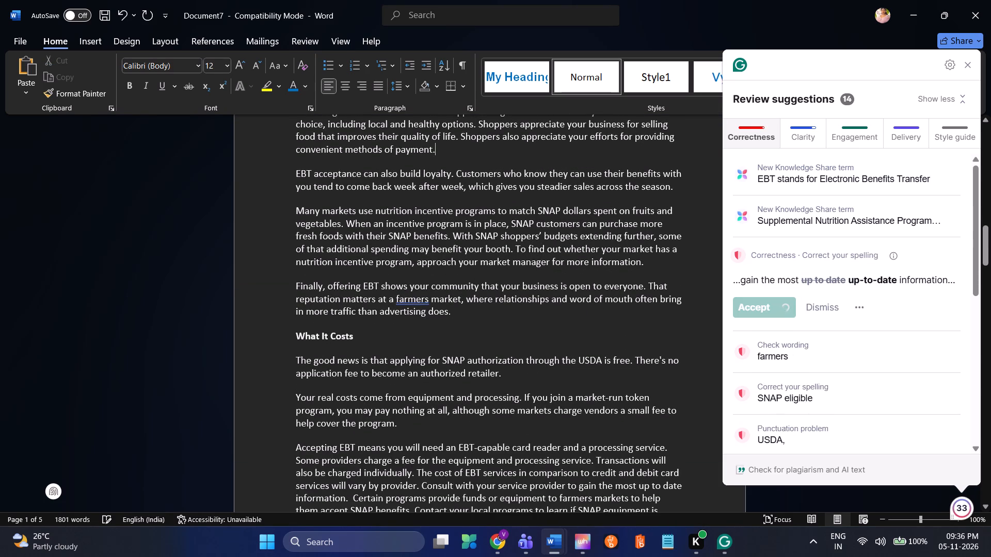
click(757, 315)
click(757, 315)
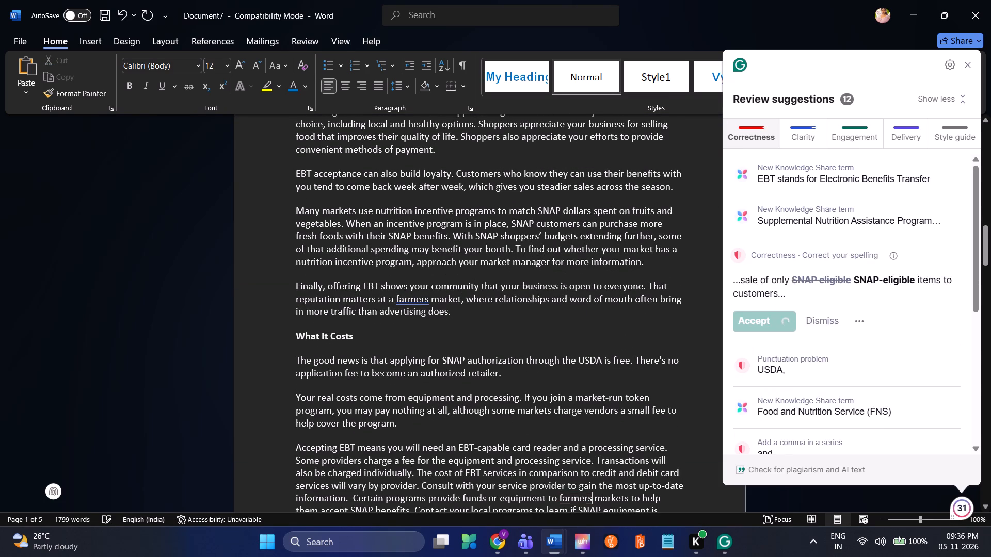
click(757, 315)
click(757, 315)
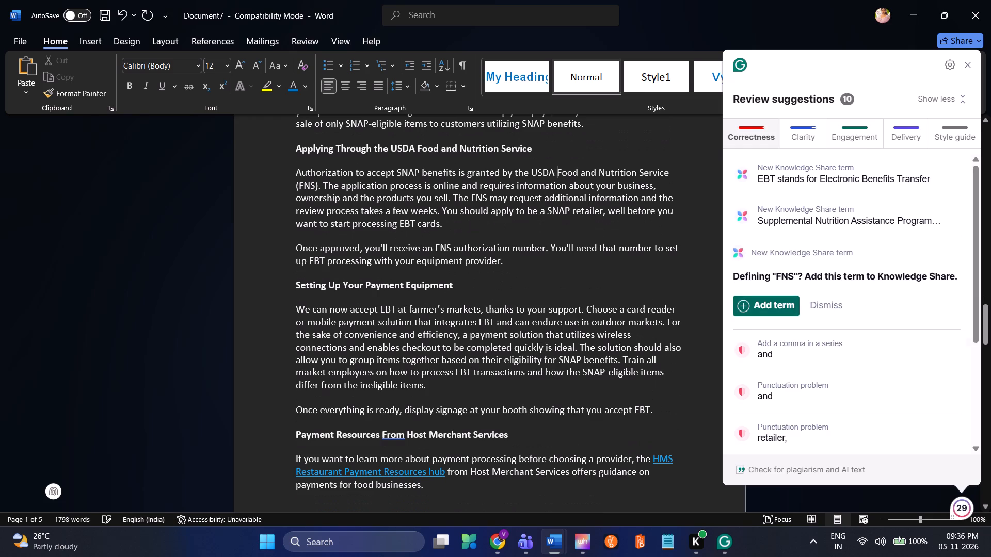
Accept the remaining correctness fixes: commas after "ownership" and "information", no comma after "retailer", "farmers' markets" twice, "market-run" and the "swipped" spelling.
click(758, 349)
click(758, 349)
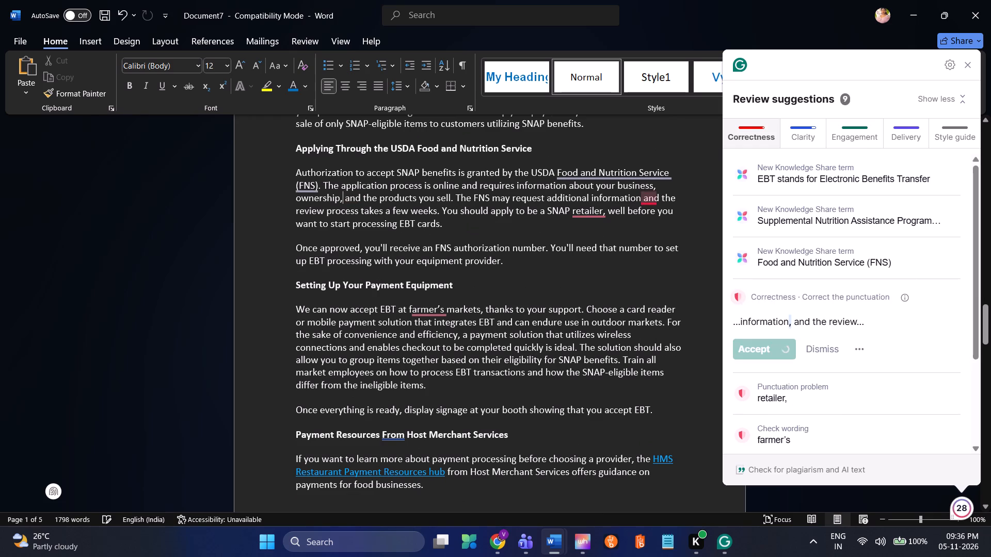
click(758, 349)
click(758, 349)
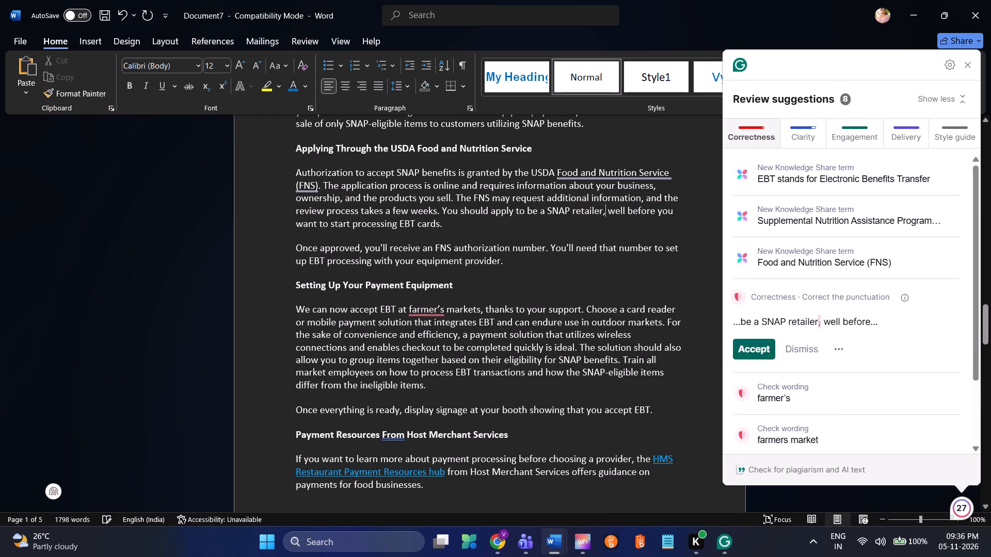
click(758, 349)
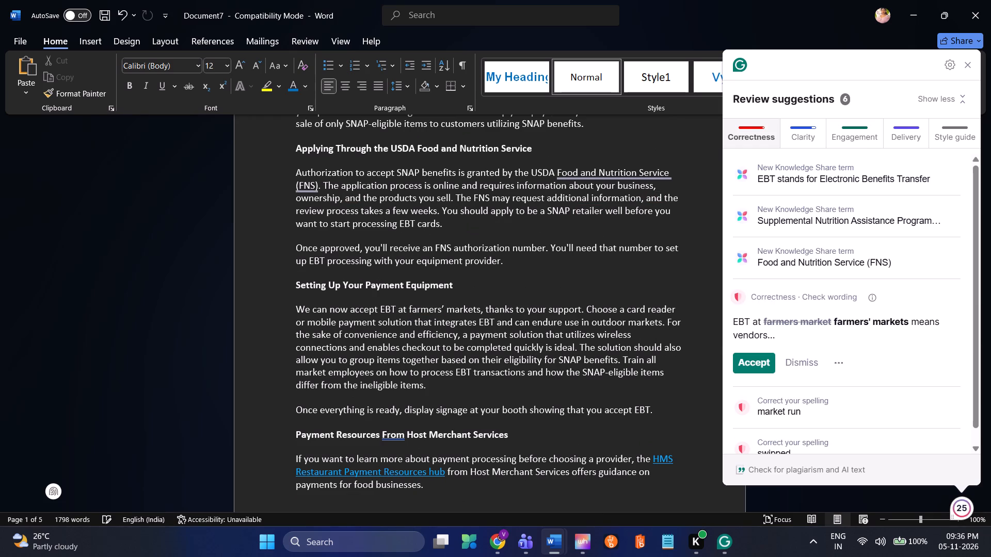
click(758, 349)
click(759, 355)
click(760, 362)
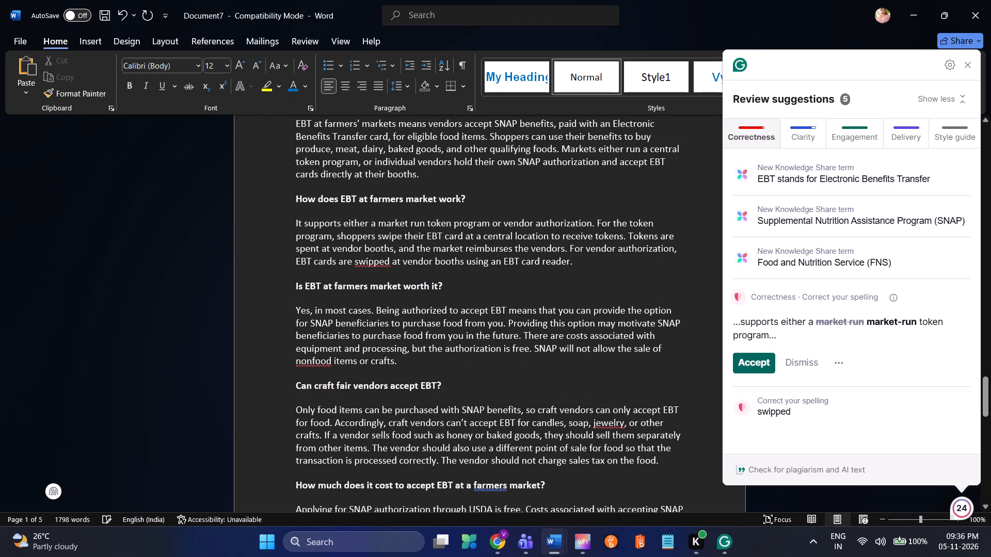
click(752, 353)
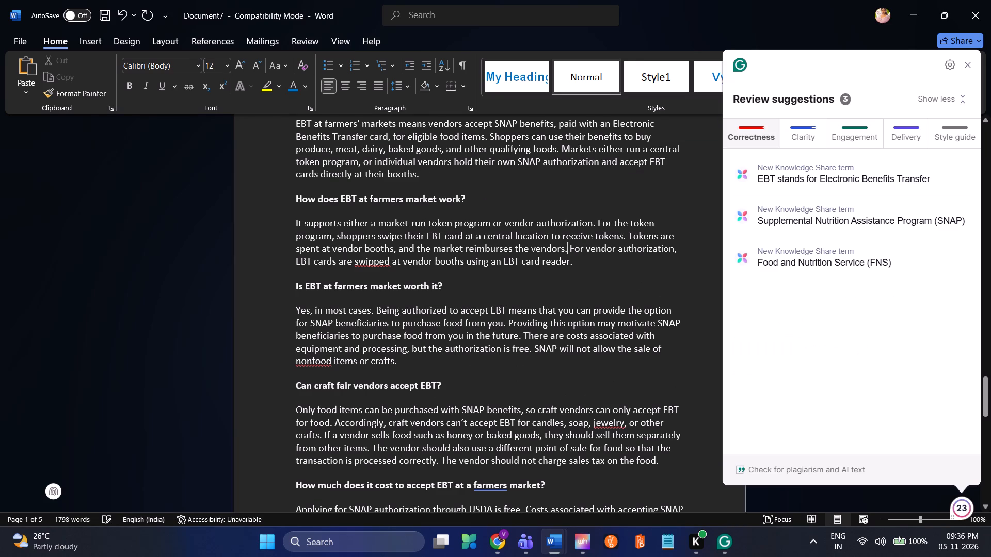
Accept Grammarly's clarity rewrites of the three flagged "Is EBT at farmers market worth it?" sentences, and use "shoppers swipe EBT cards" in the preceding FAQ answer.
click(799, 128)
scroll(836, 375, down, 6)
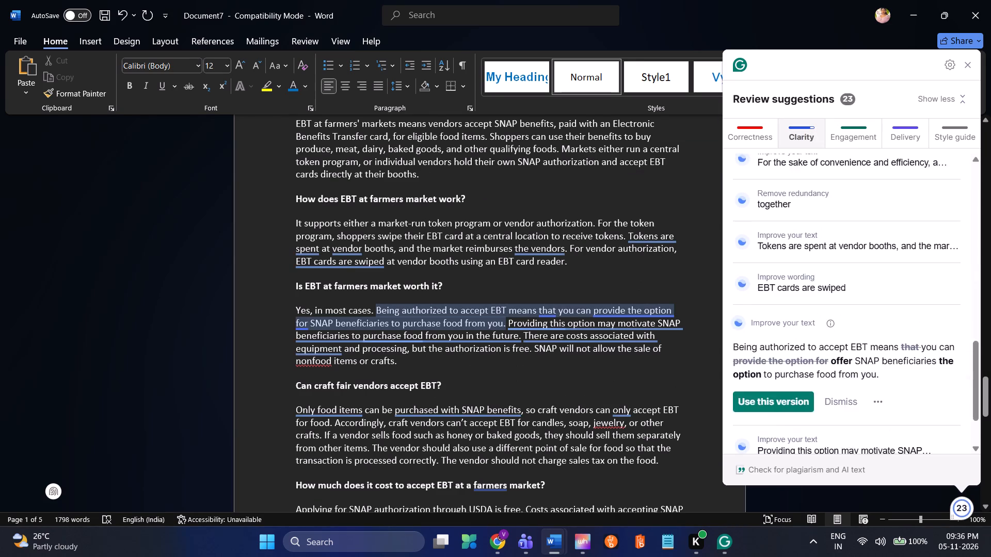
click(759, 327)
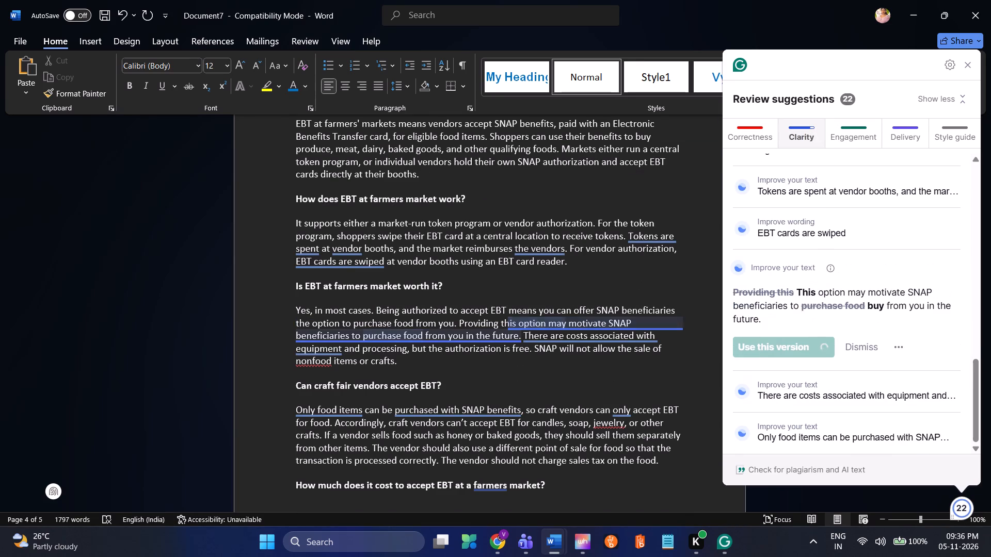
click(756, 339)
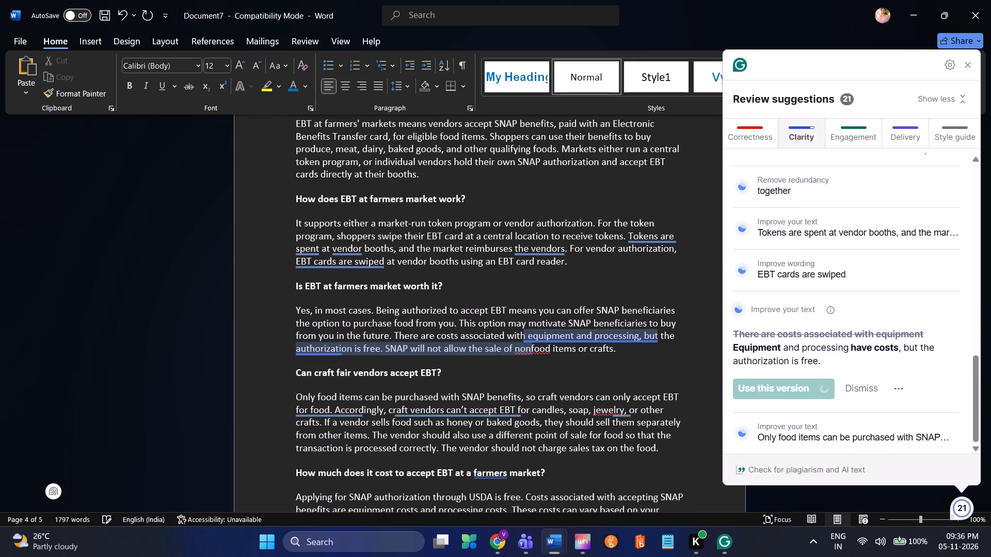
click(754, 385)
click(769, 288)
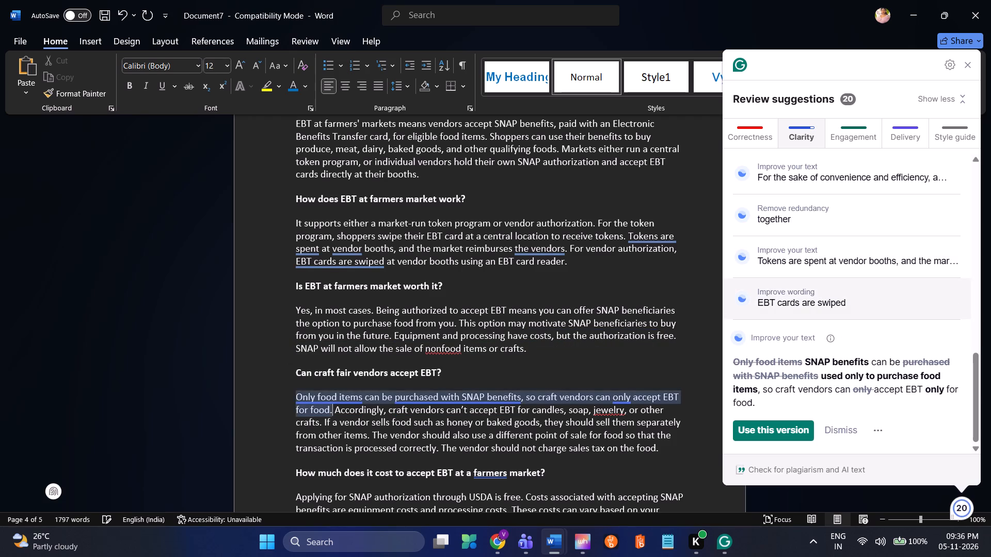
click(757, 381)
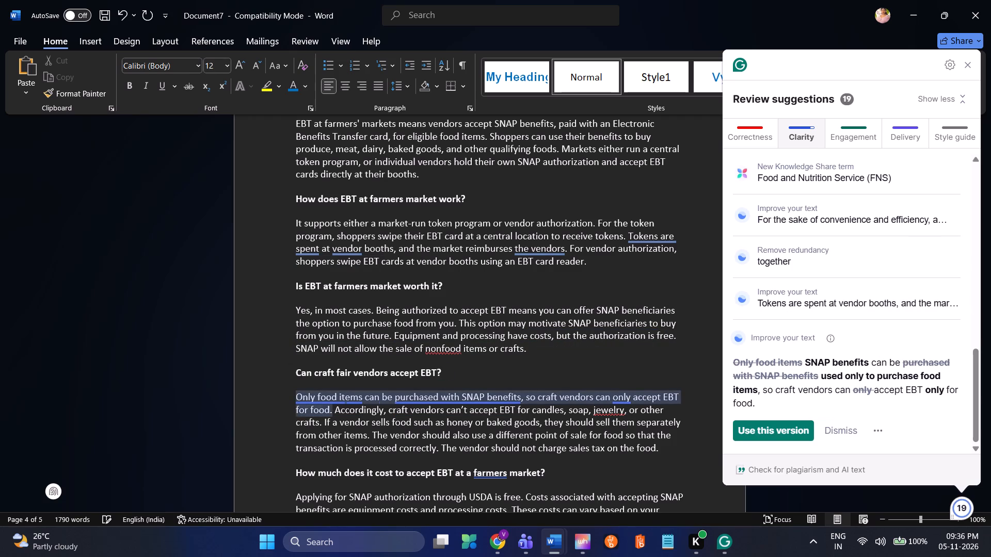
Accept the clarity fixes removing "together", replacing "are able to" with "can", rewording "methods of payment", and opening Getting Started with "Setting up EBT".
scroll(771, 306, down, 1)
click(771, 255)
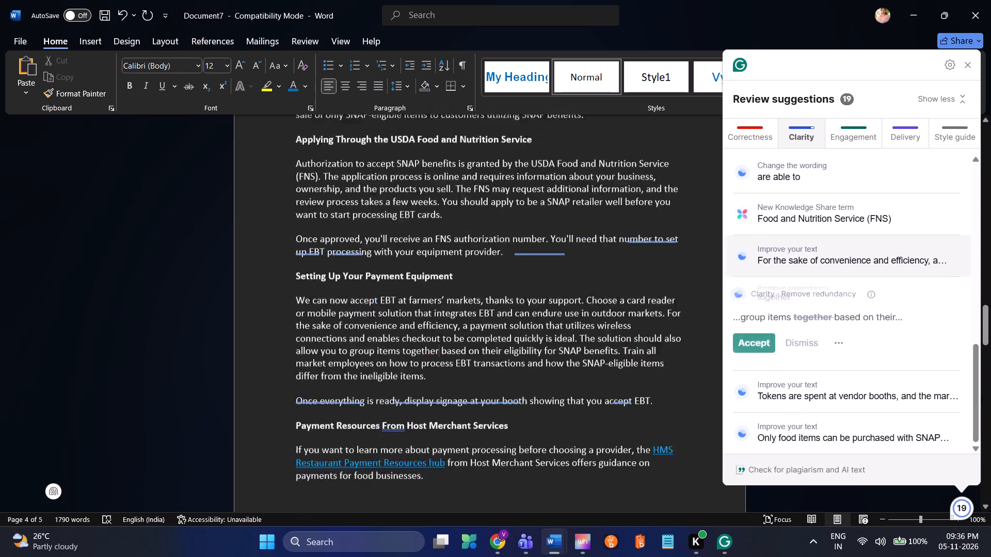
click(754, 343)
click(775, 281)
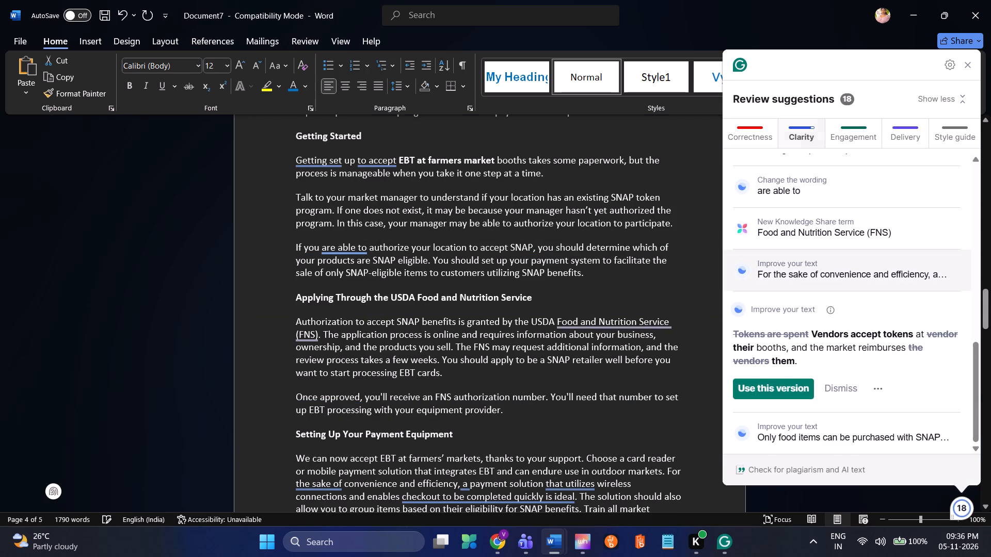
scroll(776, 264, up, 1)
click(766, 254)
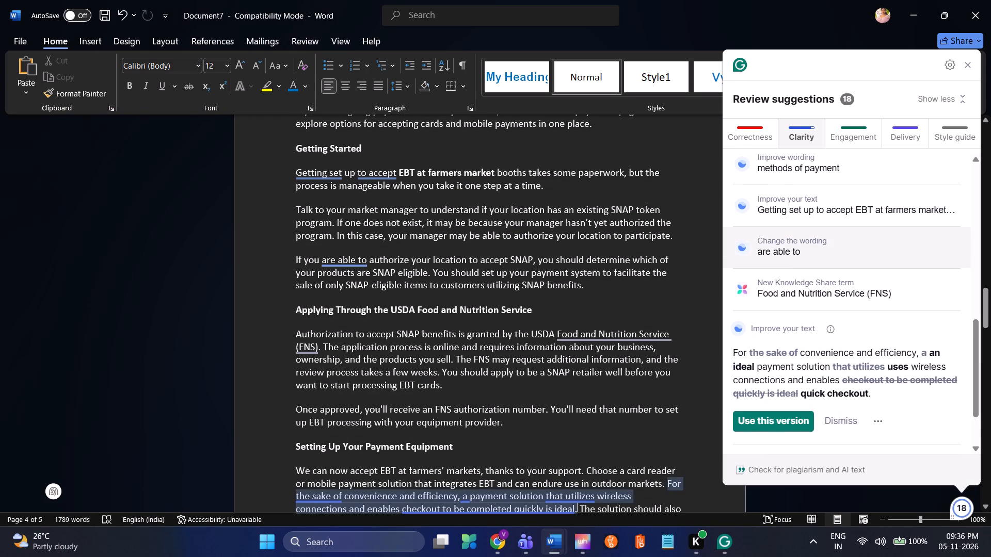
click(748, 298)
scroll(748, 298, up, 2)
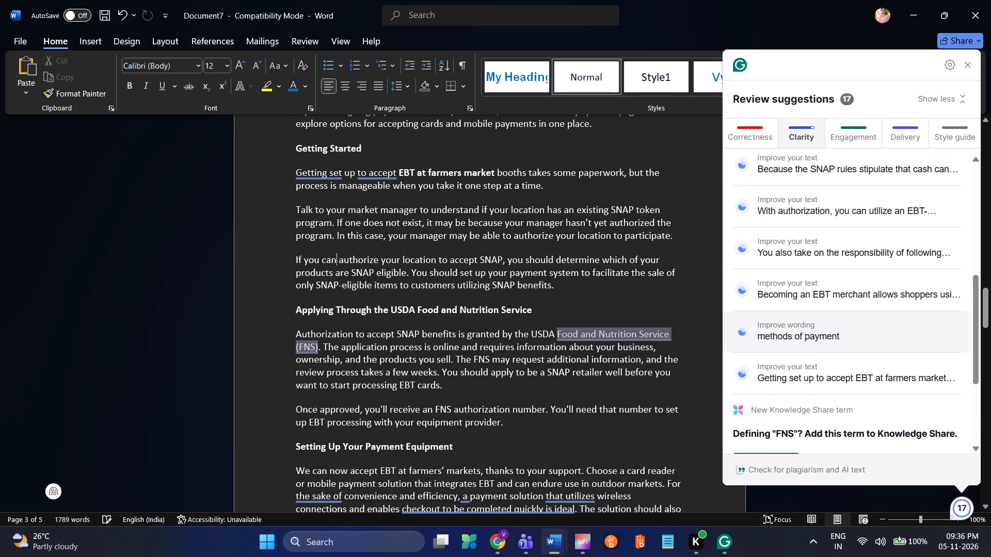
click(756, 318)
click(742, 381)
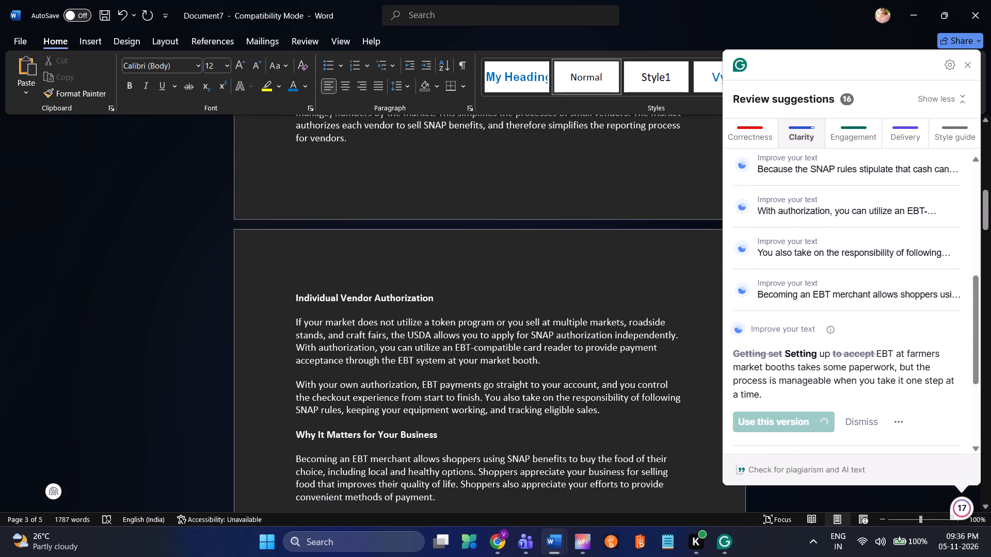
scroll(784, 342, up, 1)
scroll(784, 342, down, 1)
click(759, 411)
click(759, 417)
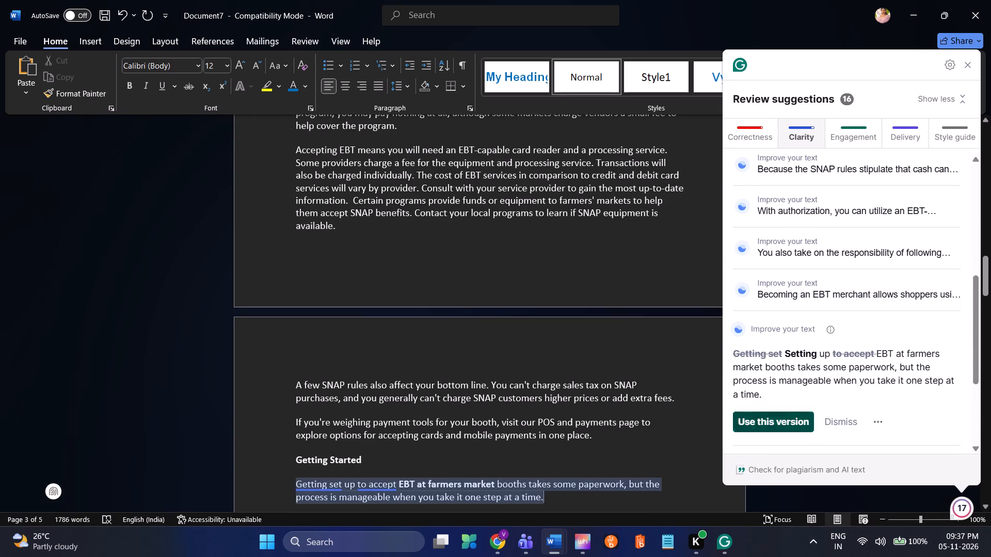
Accept the clarity fixes for the introduction's "This article covers EBT acceptance for" and "It covers", and shorten "For you as a vendor" to "As a vendor".
scroll(785, 340, up, 3)
click(778, 305)
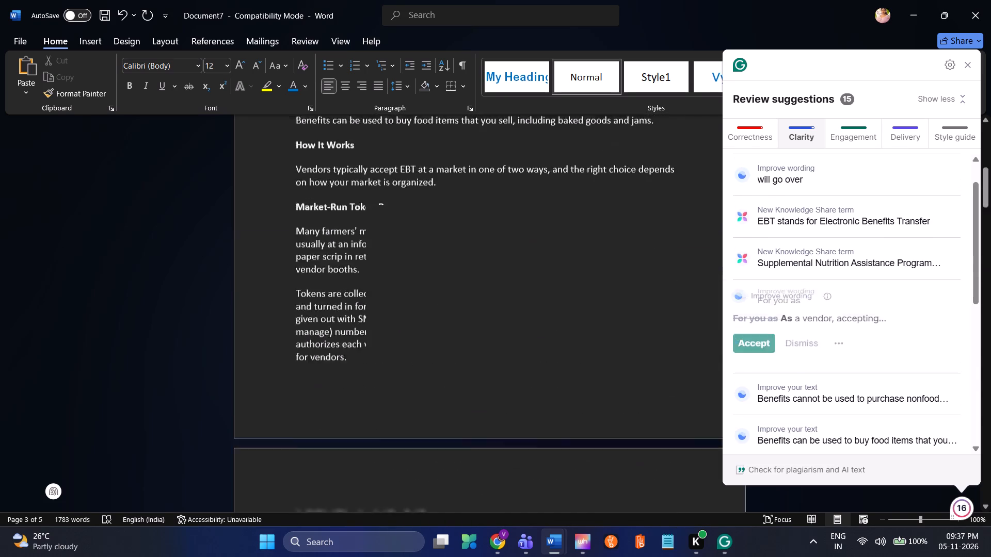
click(762, 346)
scroll(762, 346, up, 2)
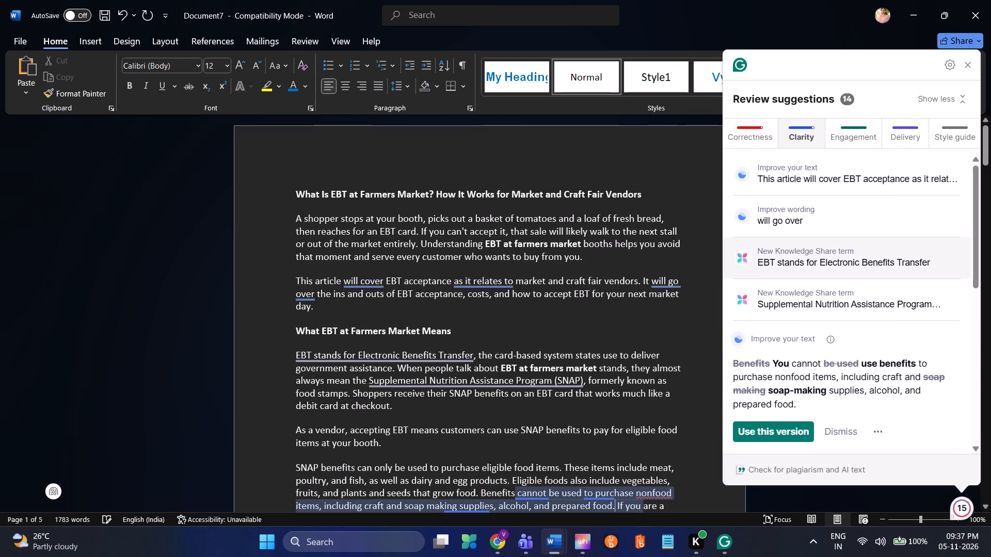
click(774, 206)
drag(755, 276, 743, 269)
click(743, 269)
click(769, 164)
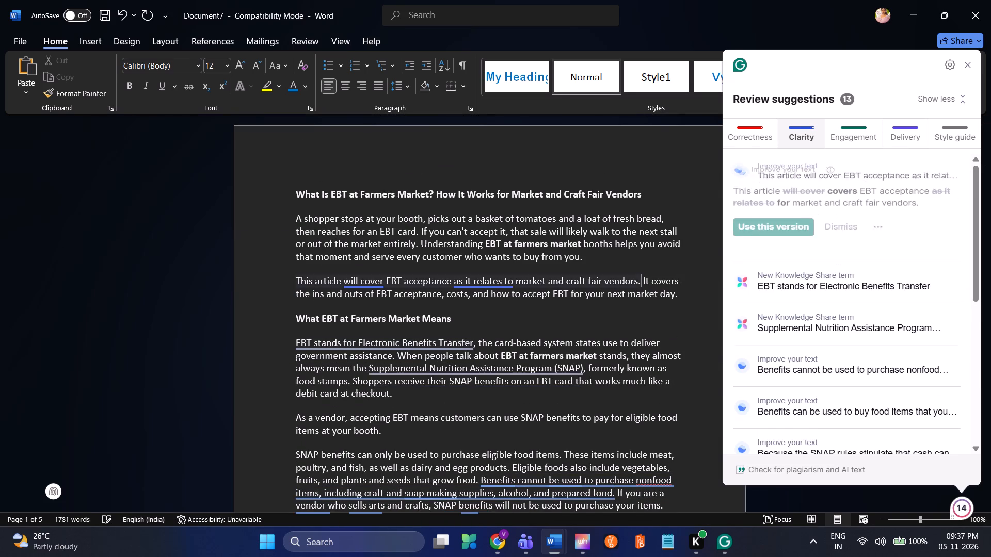
click(765, 233)
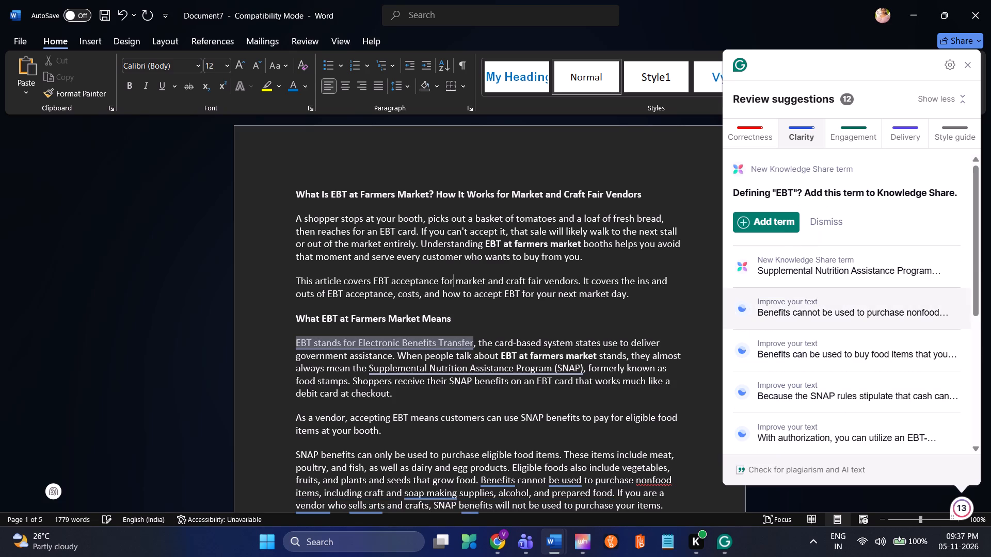
Accept the clarity rewrites "You can use benefits to buy food items you sell", "use an EBT-compatible card reader" and "You're also responsible for following SNAP rules".
click(773, 325)
scroll(773, 325, down, 1)
click(766, 319)
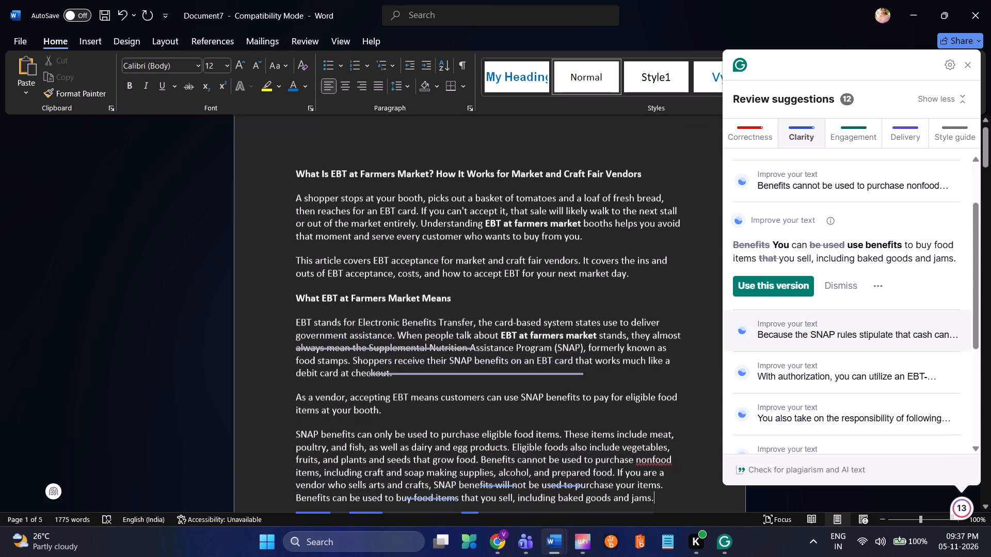
scroll(766, 319, down, 1)
click(760, 263)
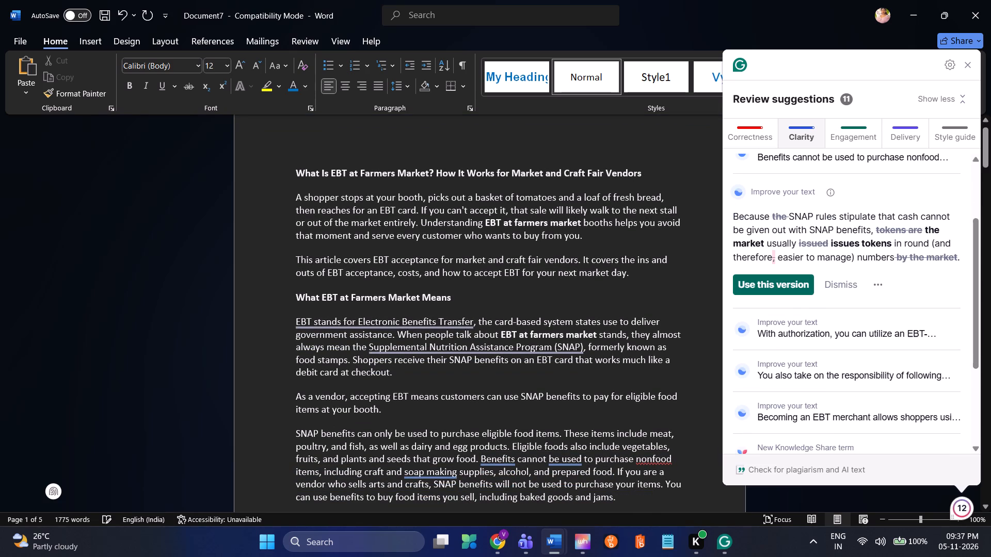
click(762, 315)
click(760, 322)
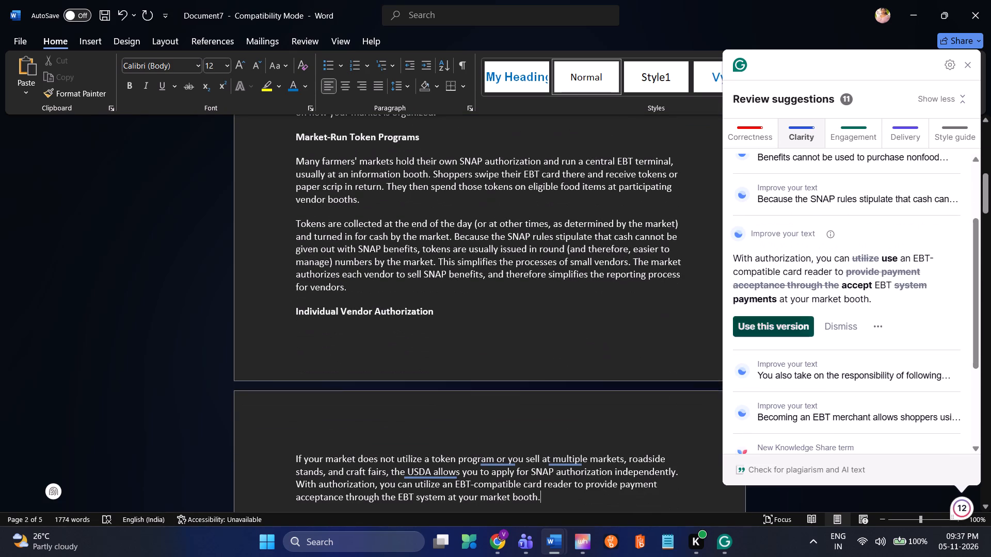
click(756, 317)
scroll(756, 317, down, 2)
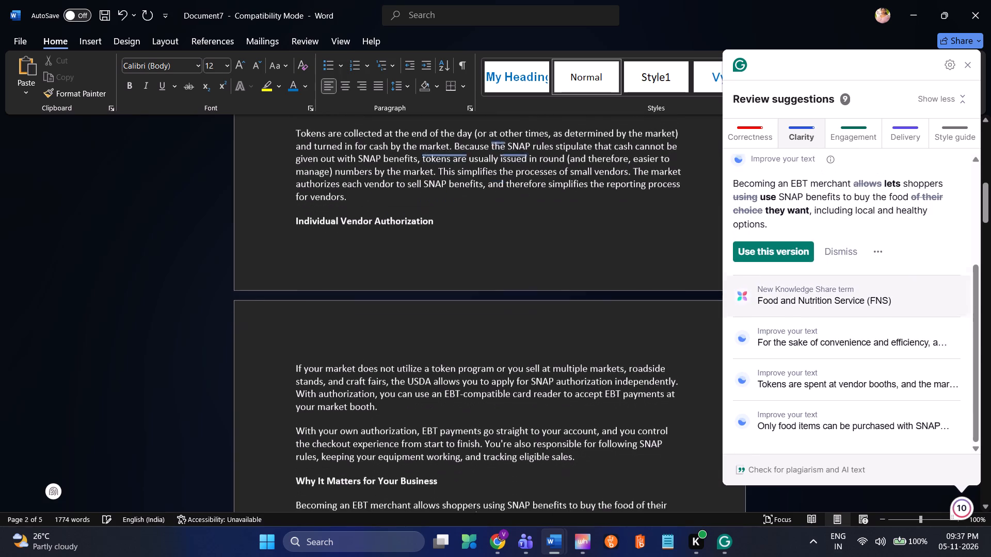
click(969, 75)
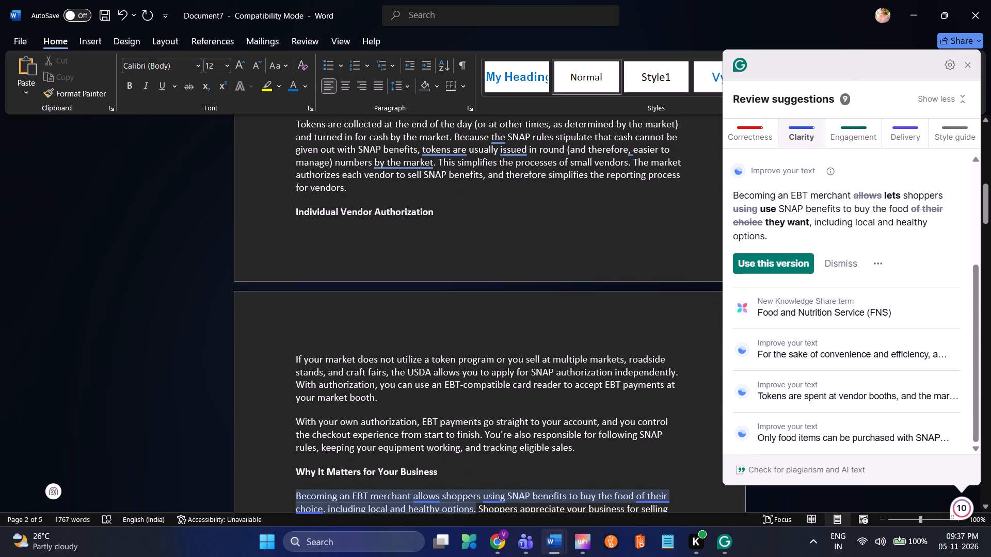
click(974, 59)
Recheck Document7's correctness suggestions in Grammarly and correct "SNAP eligible" to "SNAP-eligible".
scroll(645, 285, up, 16)
click(958, 506)
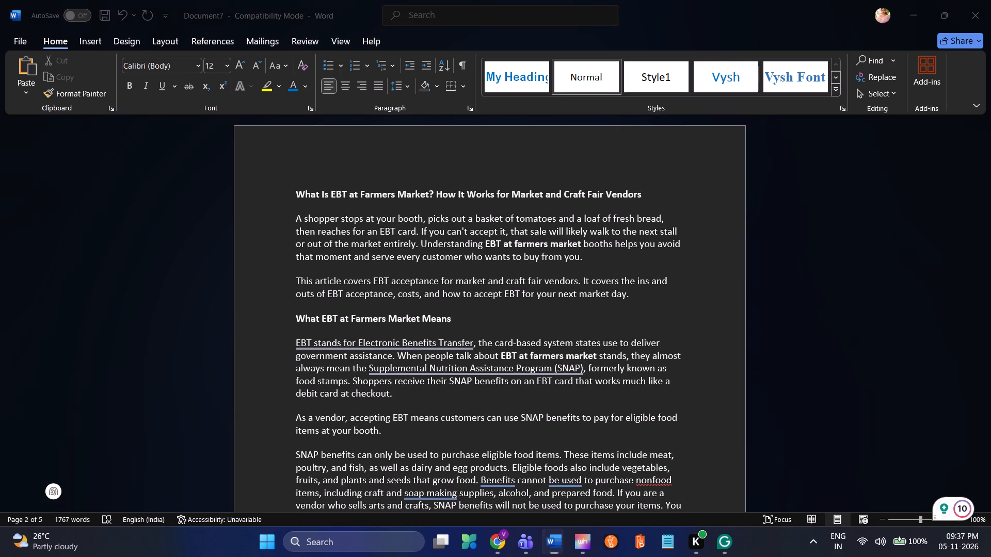
click(757, 144)
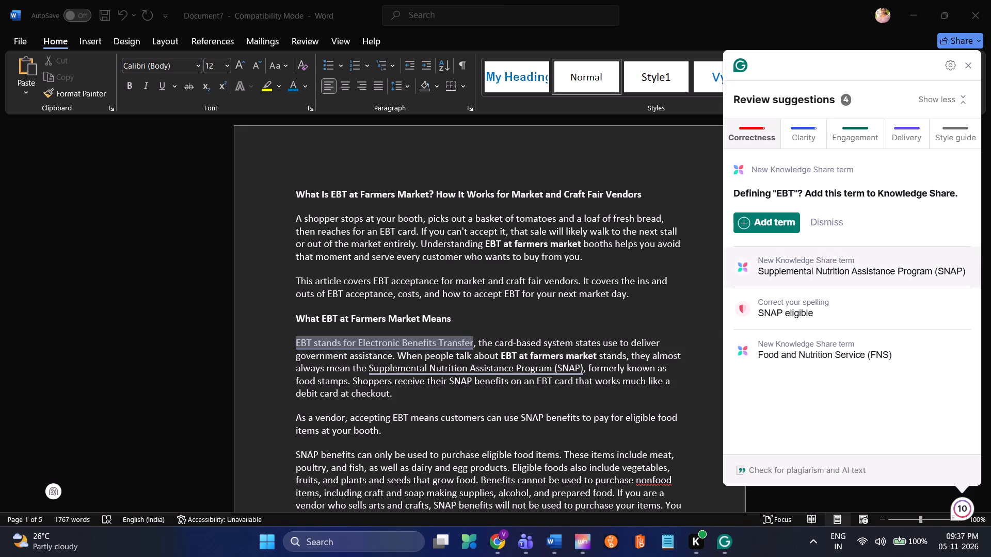
click(780, 299)
click(759, 307)
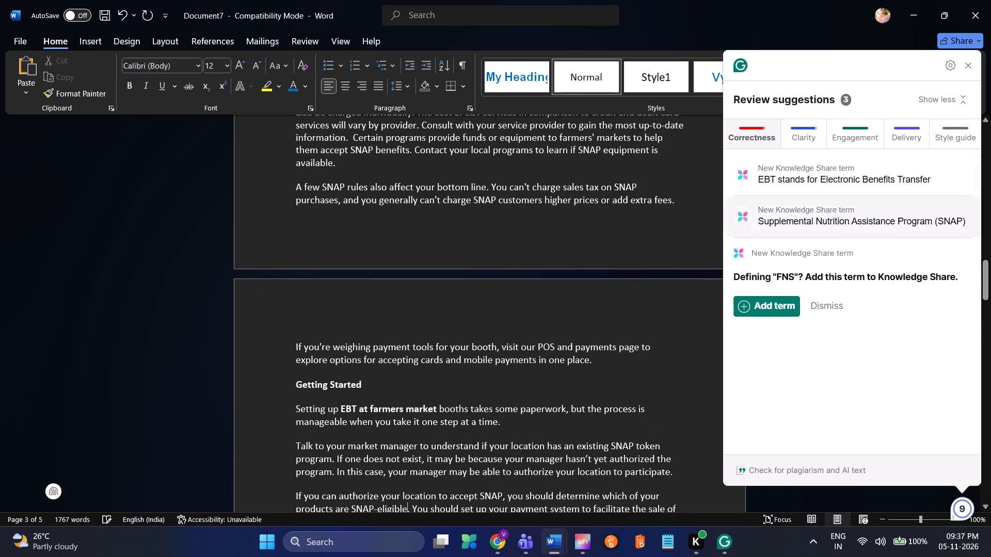
click(964, 60)
scroll(560, 279, up, 7)
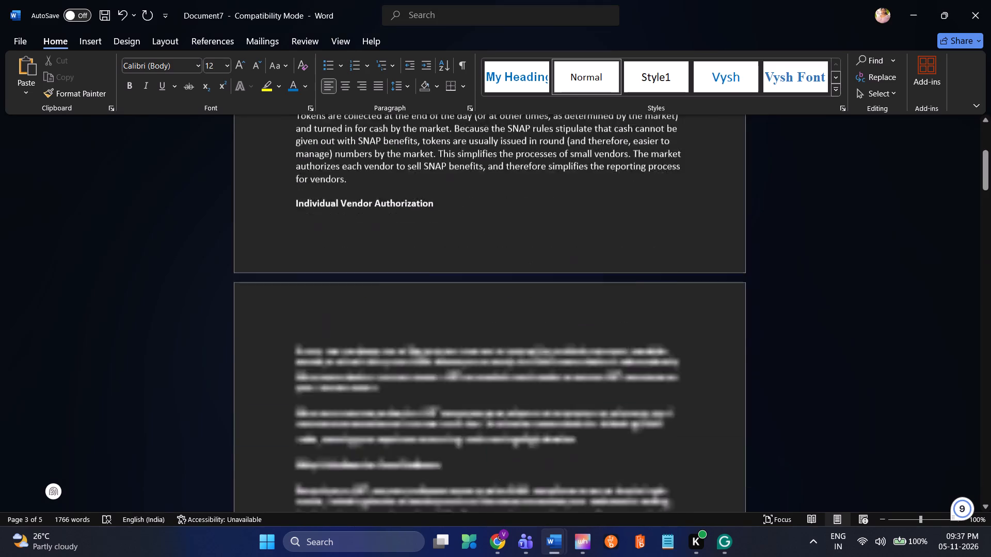
key(ctrl+a)
key(ctrl+c)
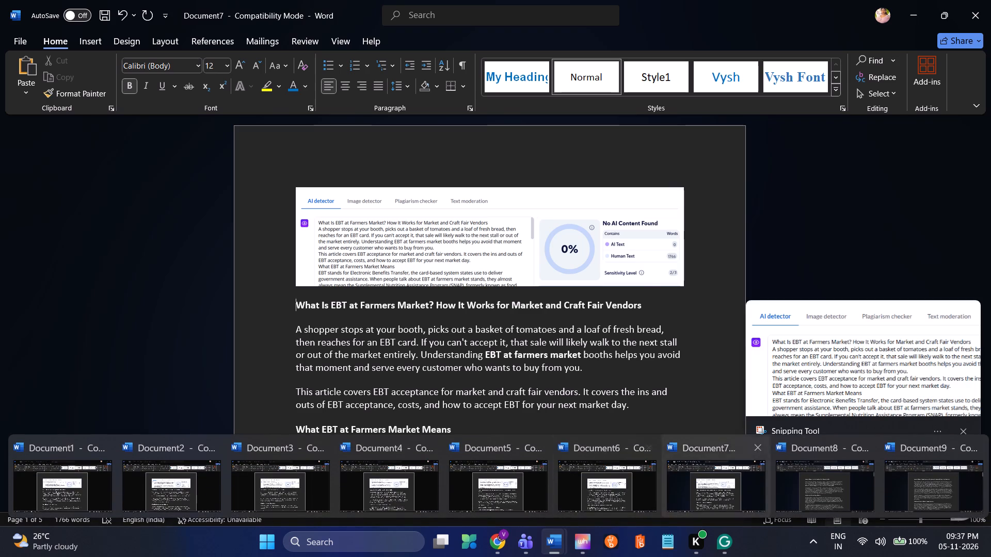
Switch to Document8 and accept Grammarly's fixes: "food- or farm-related", "farmers'", the comma before "including", the first "is" agreement, and "extend beyond".
click(780, 484)
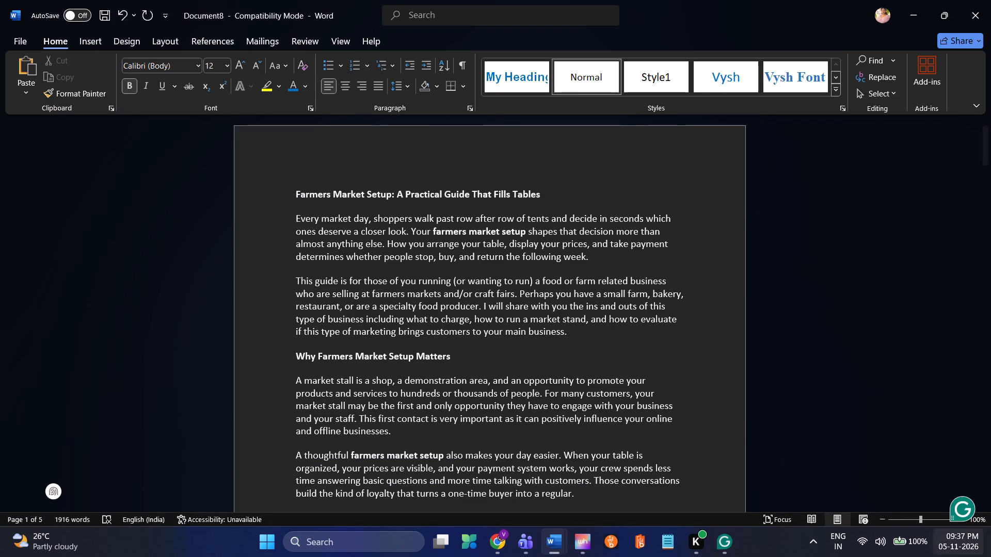
click(962, 510)
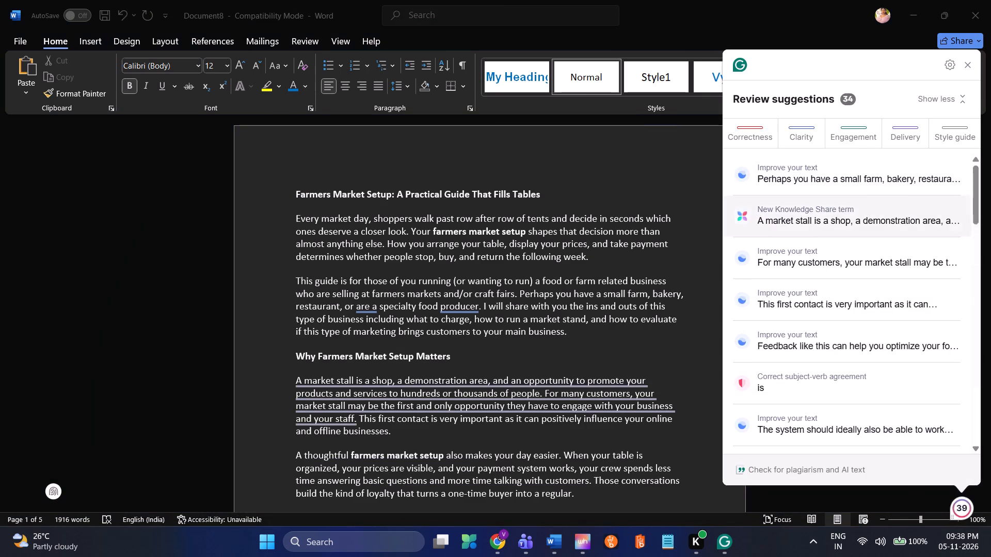
click(744, 128)
click(746, 268)
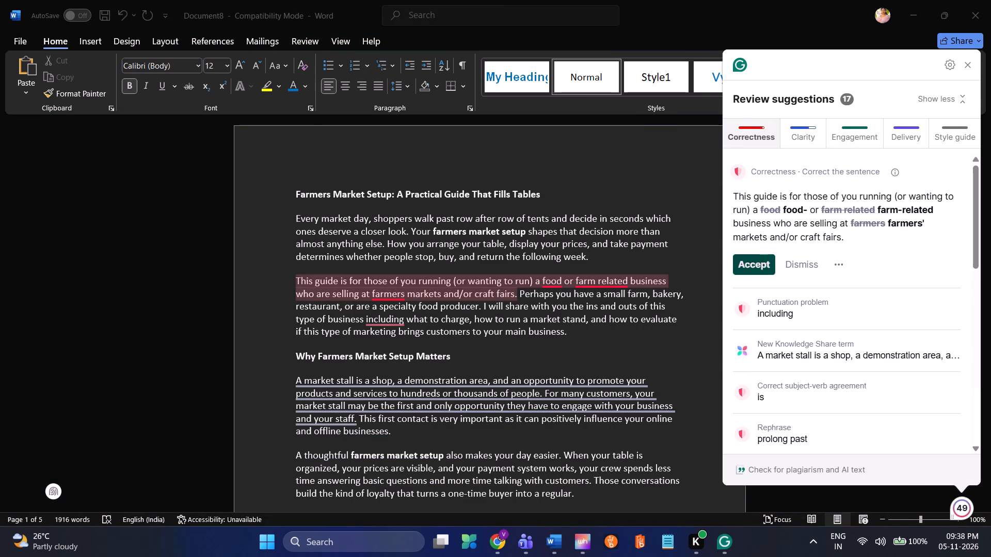
click(750, 222)
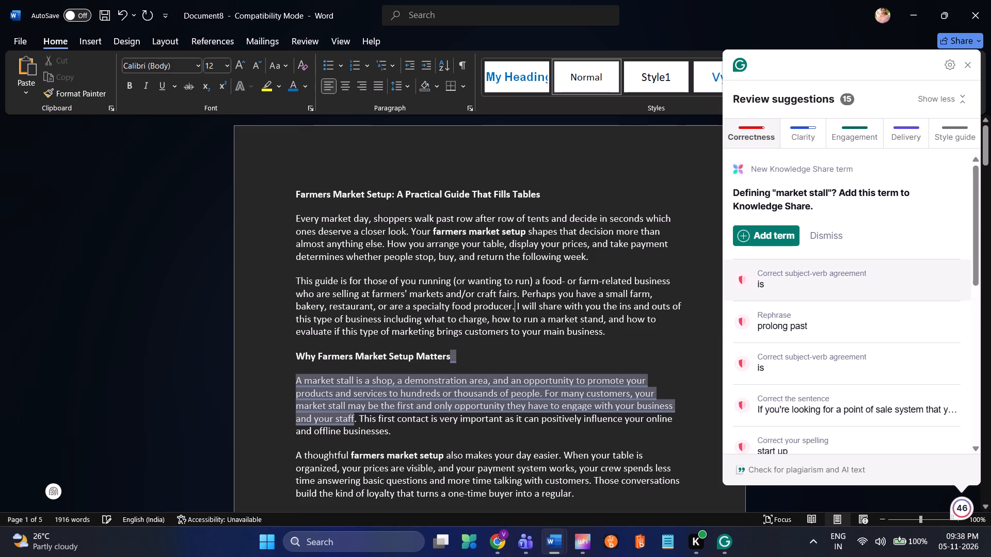
click(756, 292)
click(740, 269)
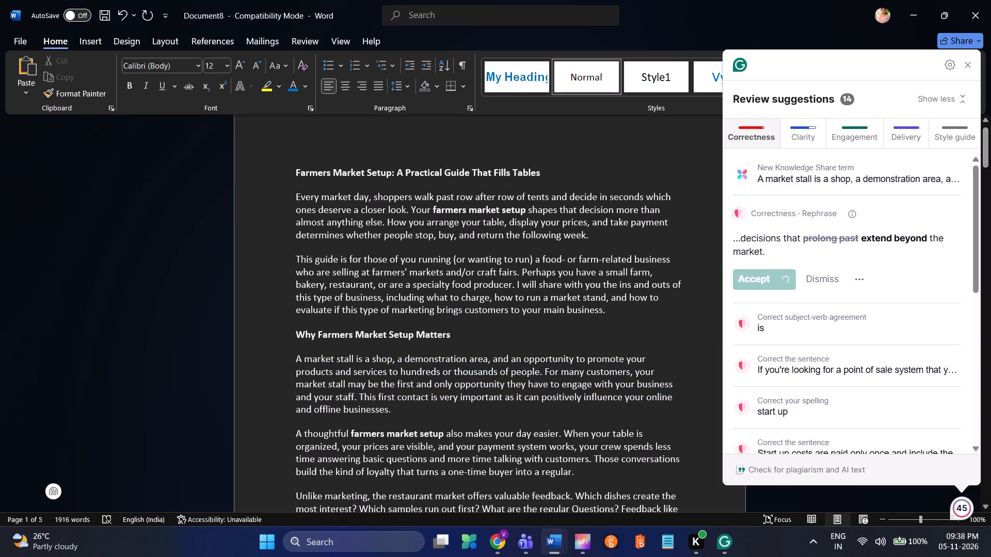
Accept Grammarly's correctness fixes for "are unstable", "point-of-sale", "start-up", "Start-up costs", the commas after "vary" and "transport", and the market-space sentence with "setup".
click(743, 277)
click(739, 266)
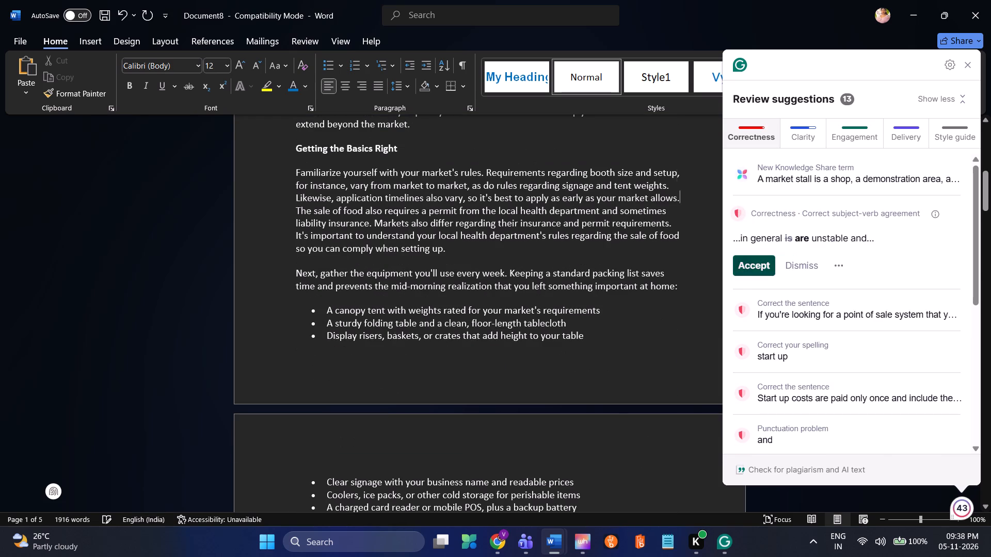
click(740, 309)
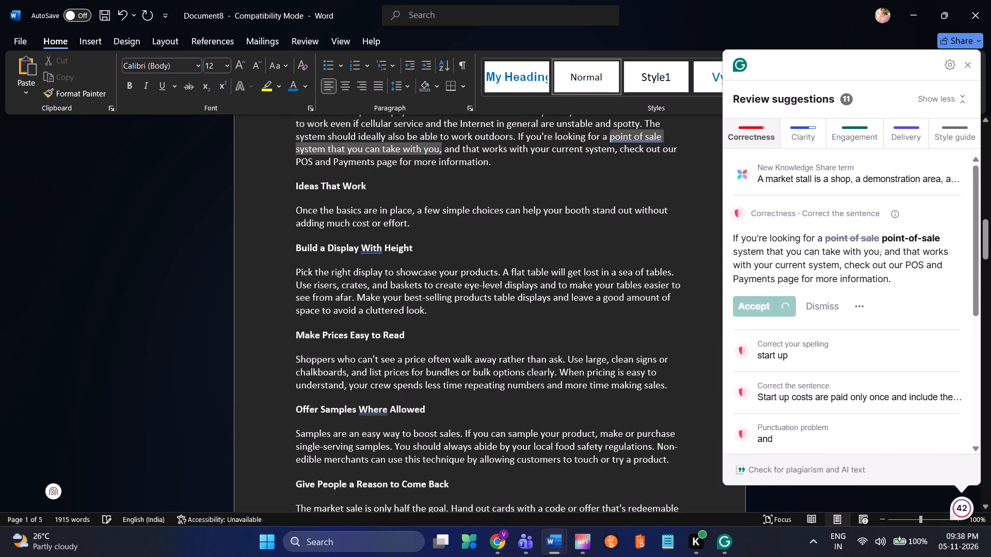
click(743, 269)
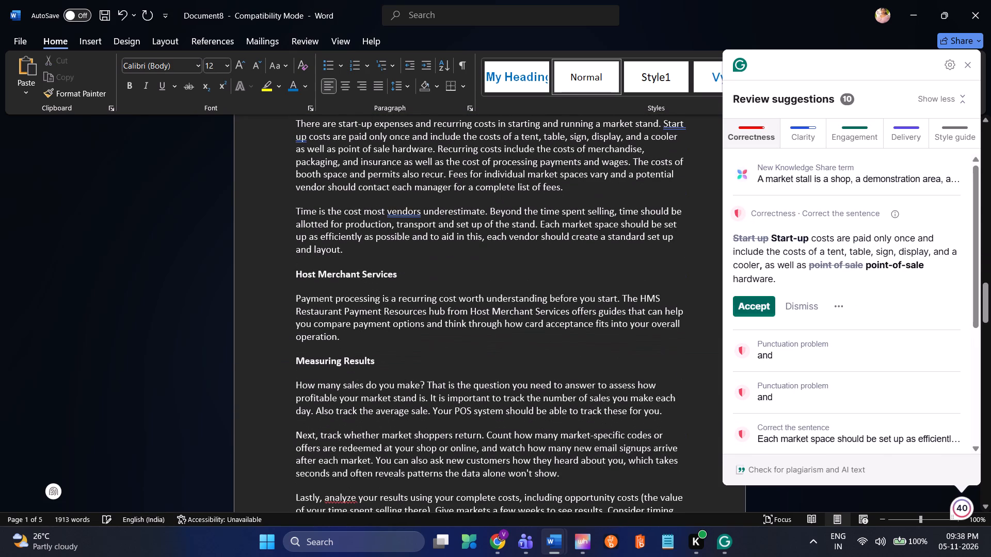
click(748, 299)
click(741, 265)
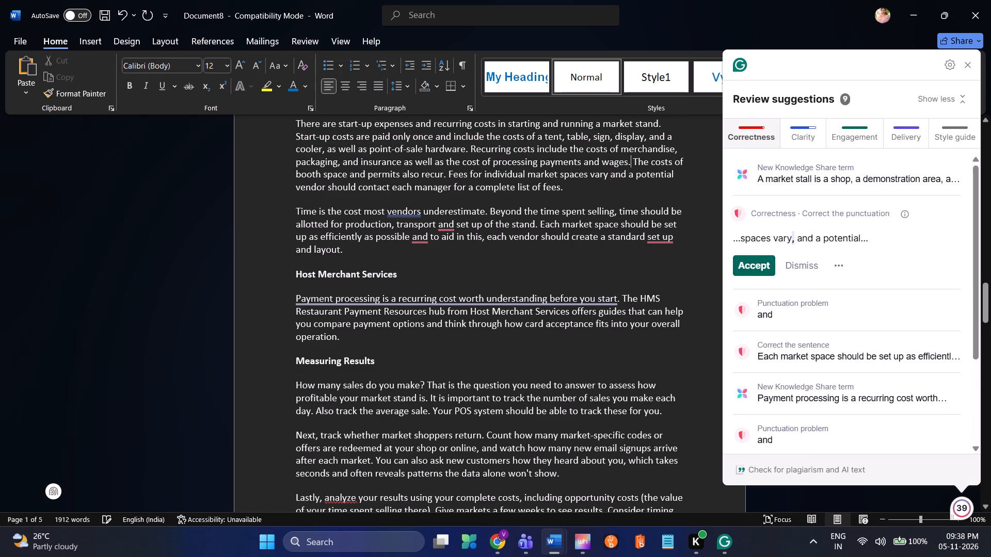
click(740, 264)
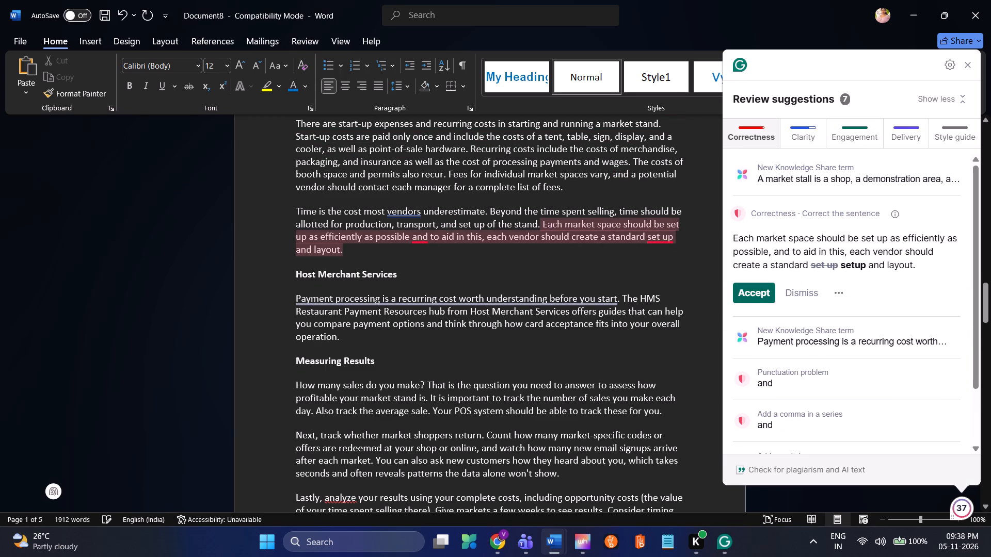
click(746, 299)
Accept the remaining correctness fixes: commas after "numbers" and "shop", "the average ticket", and "well-stocked".
click(749, 322)
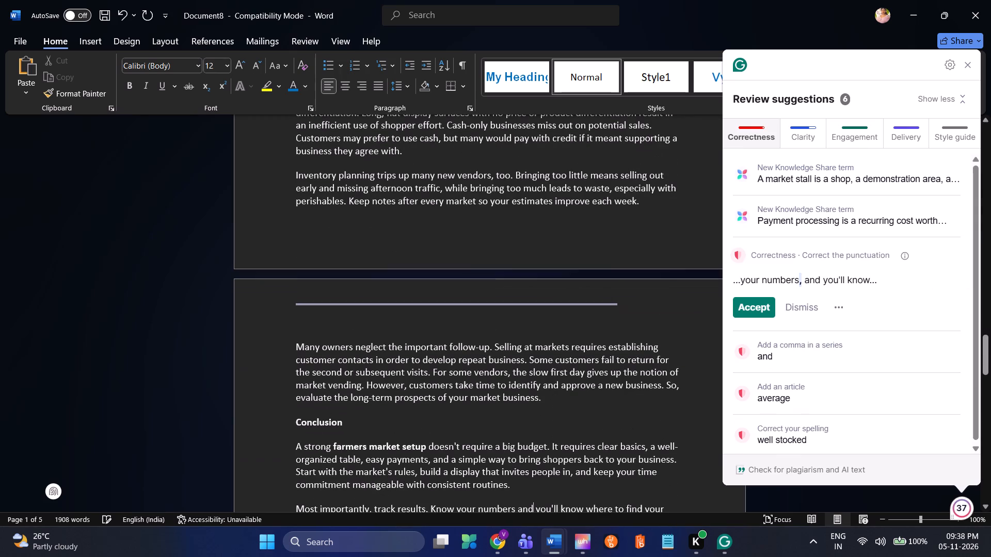
click(739, 310)
click(739, 310)
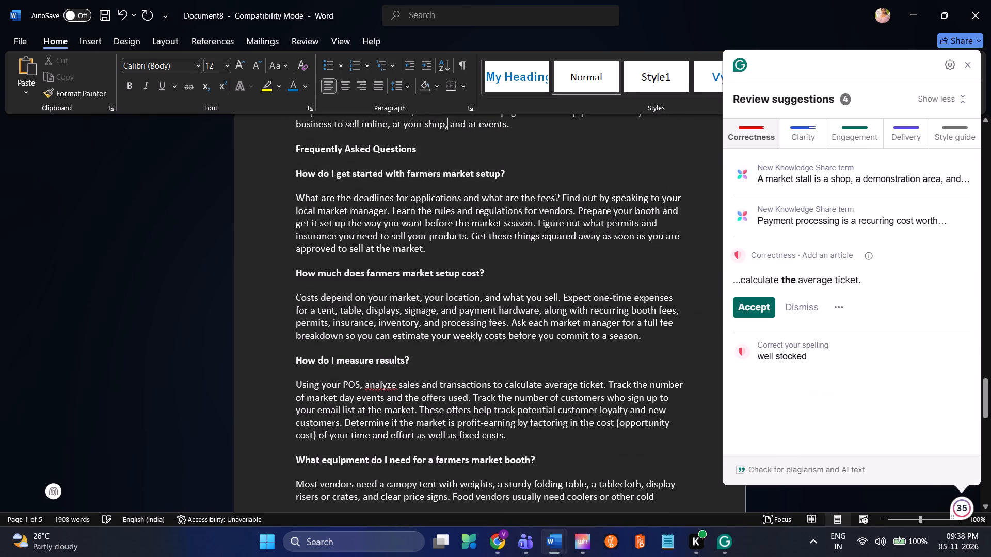
click(739, 310)
click(739, 310)
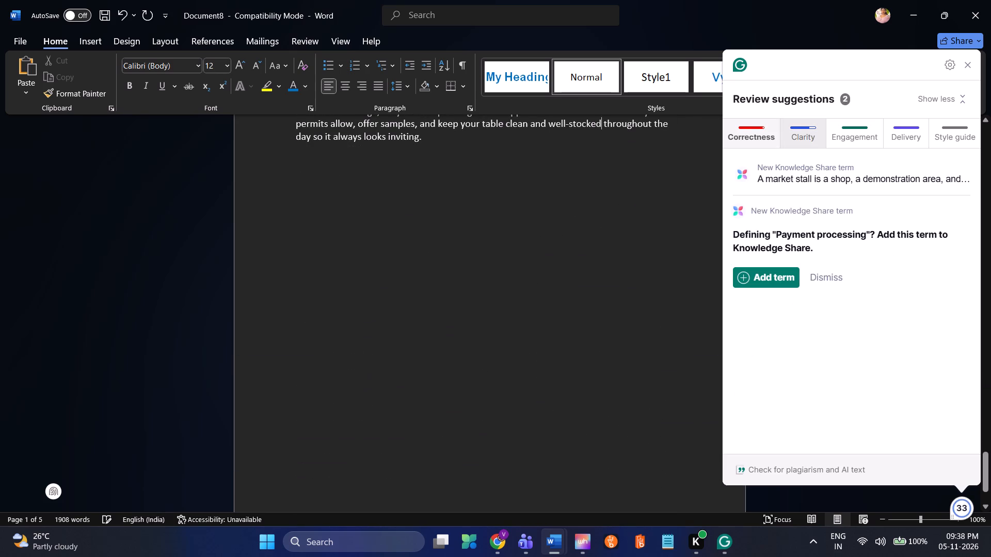
Accept clarity rewrites in the Conclusion and FAQ: "choose systems", "Use your POS", "vendor rules", and removal of "to your display" and "to your business".
click(805, 125)
scroll(807, 307, down, 8)
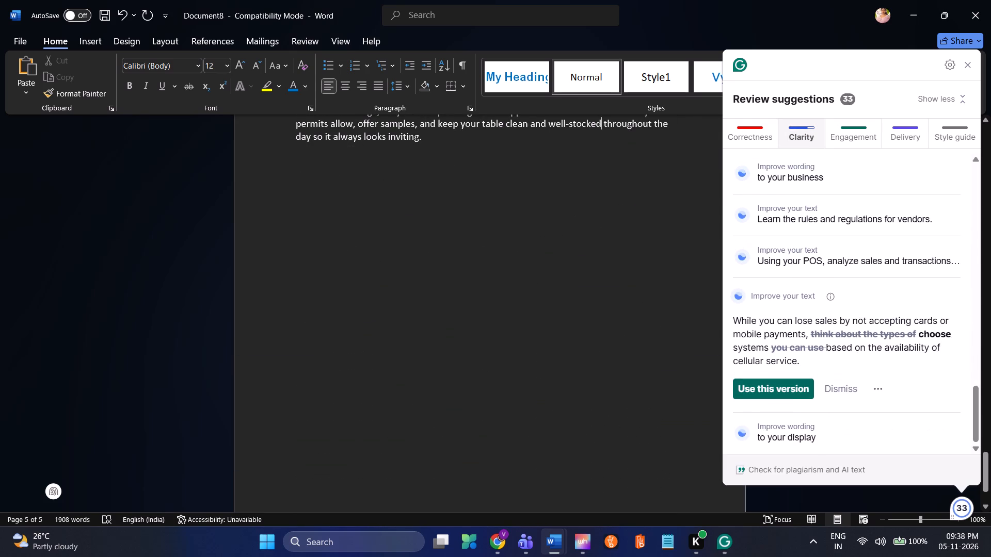
click(738, 387)
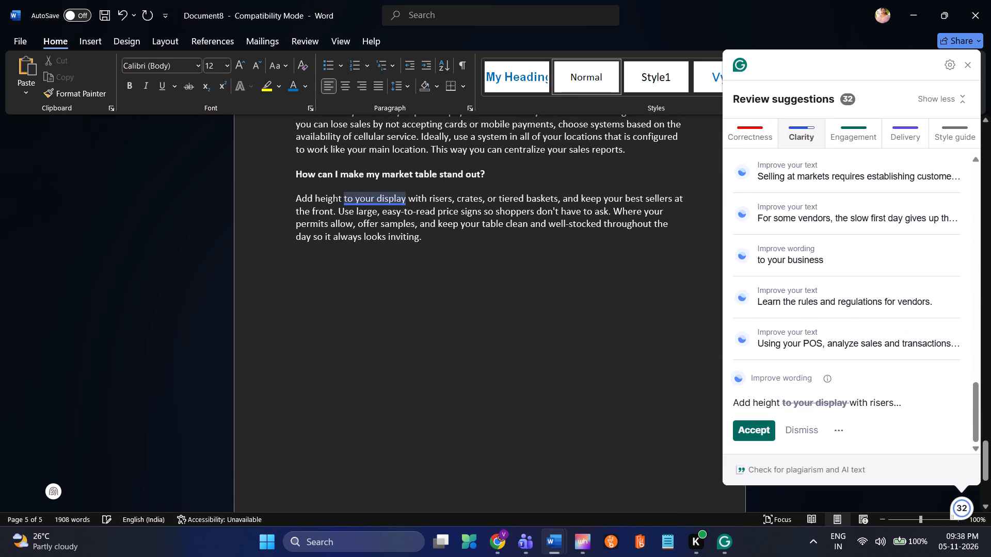
click(743, 422)
click(746, 431)
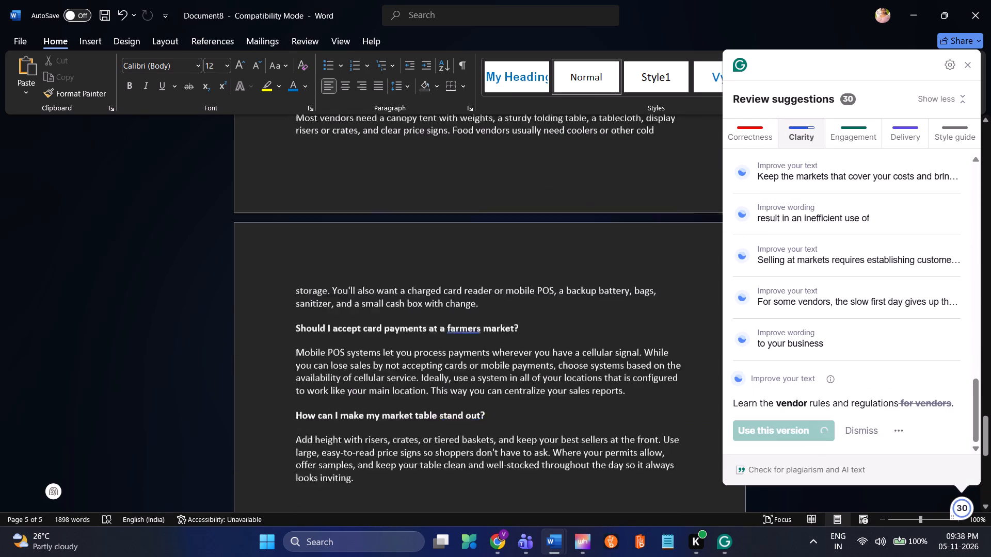
click(746, 431)
click(746, 431)
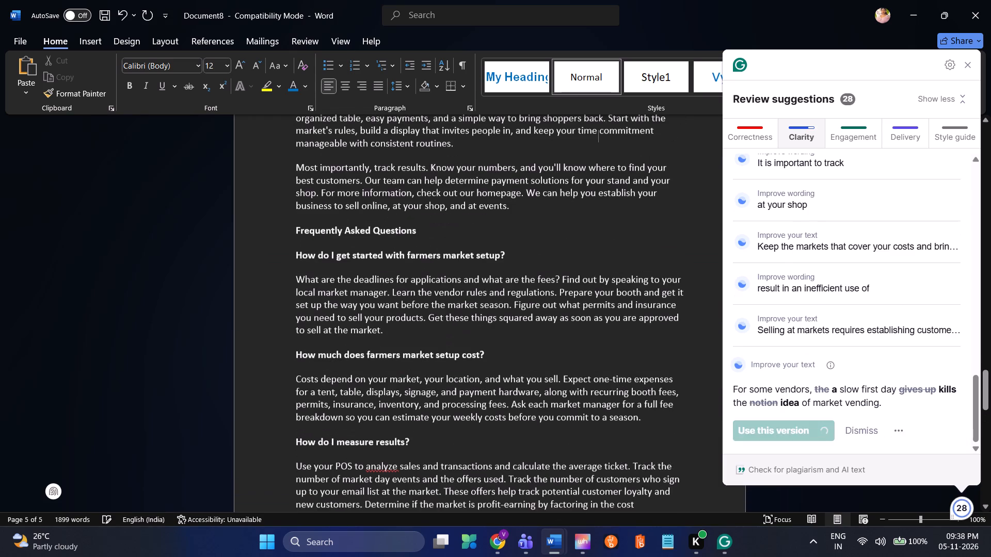
Accept clarity rewrites in Common Mistakes and Measuring Results: "a slow first day kills", "building customer contacts", "waste", "Keep markets", "in-store", and "Track the number".
click(746, 431)
click(746, 431)
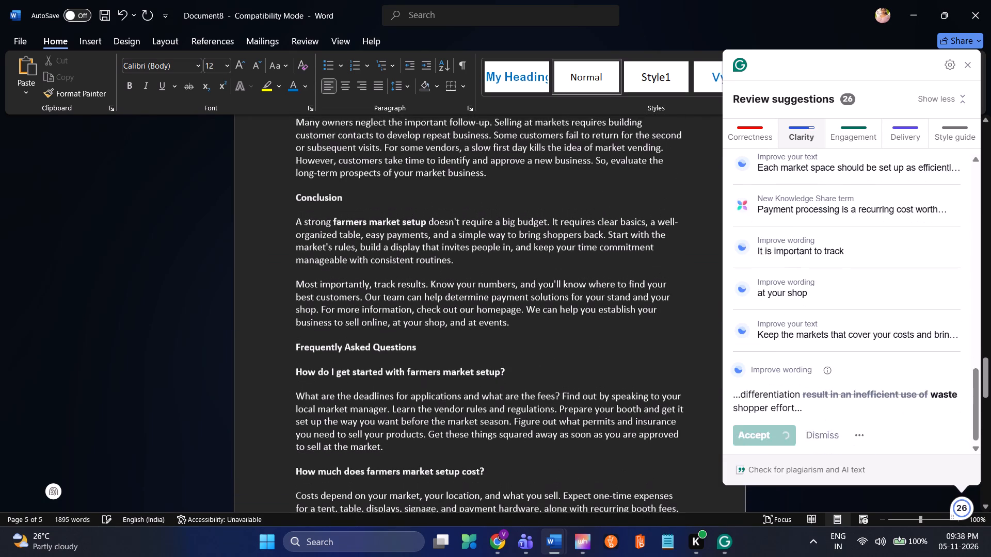
click(746, 431)
click(746, 431)
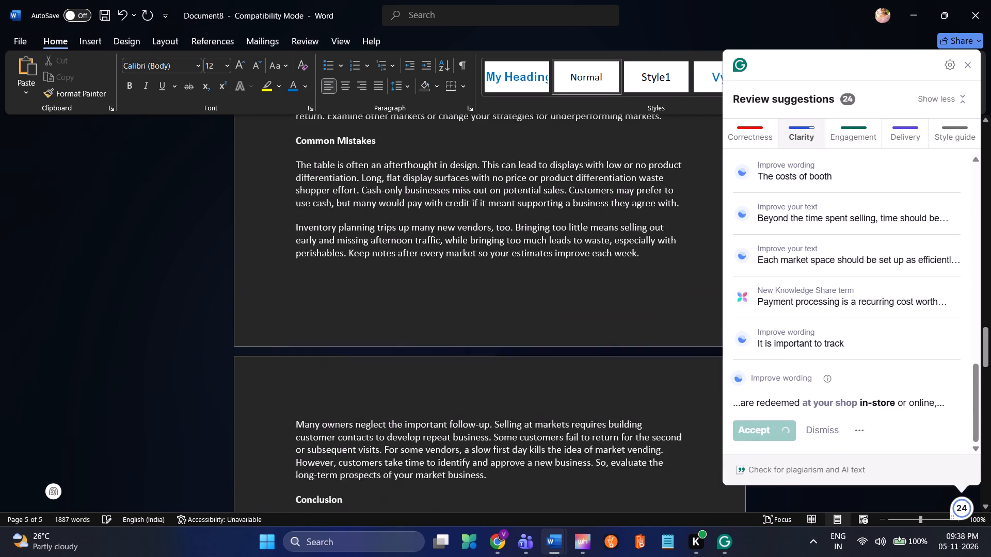
click(746, 431)
click(746, 431)
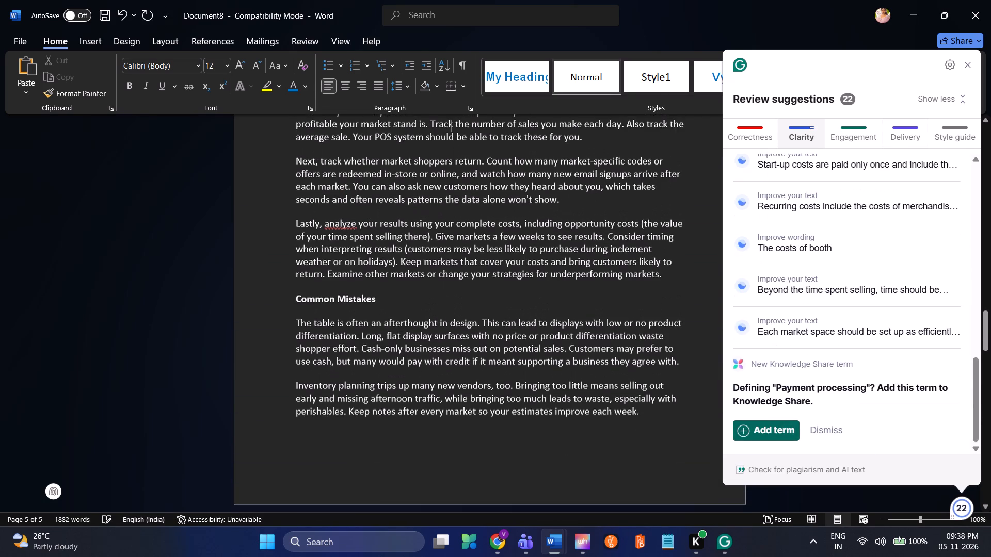
Shorten "The costs of booth" to "Booth" and review the clarity suggestions on vendor time and market-space setup.
scroll(769, 291, up, 1)
click(766, 306)
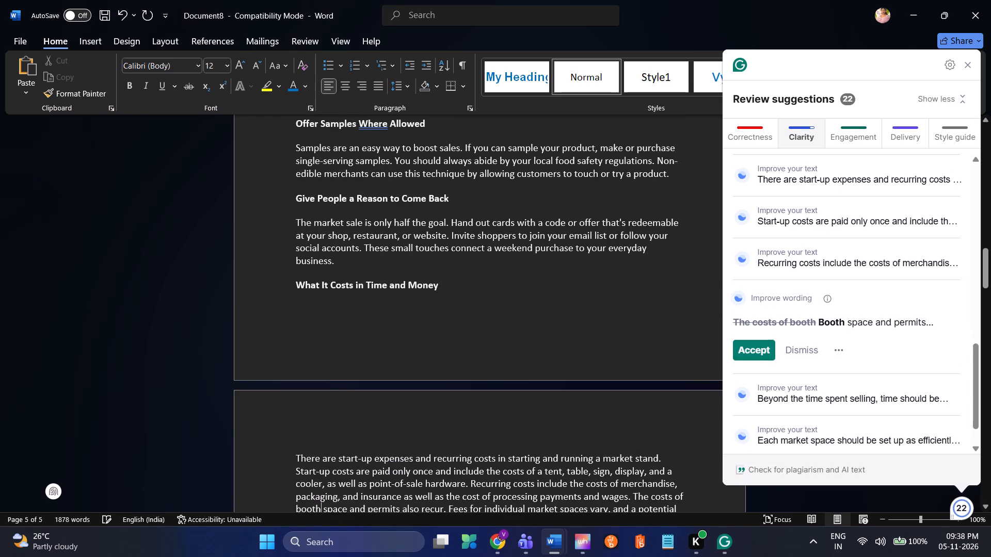
click(750, 345)
click(755, 402)
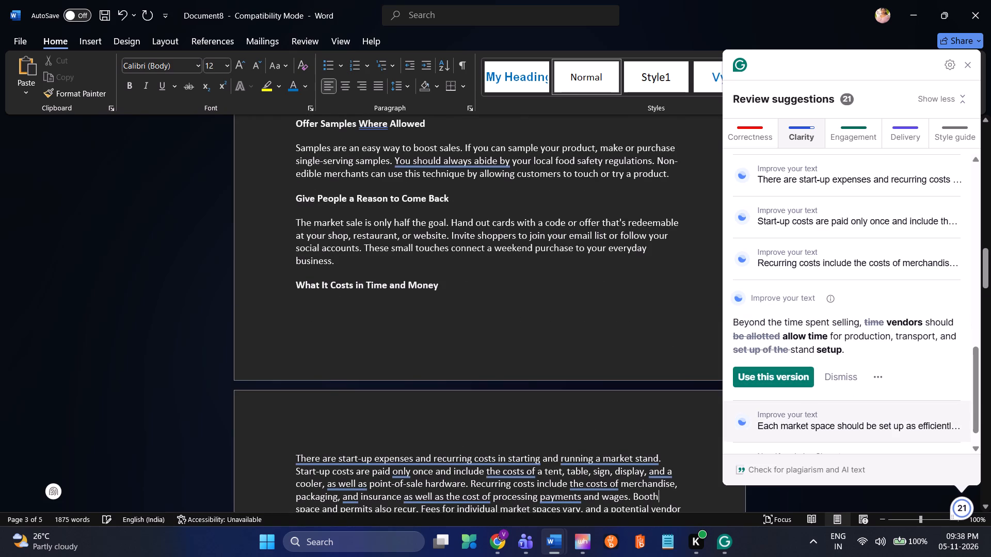
click(755, 420)
scroll(755, 420, down, 1)
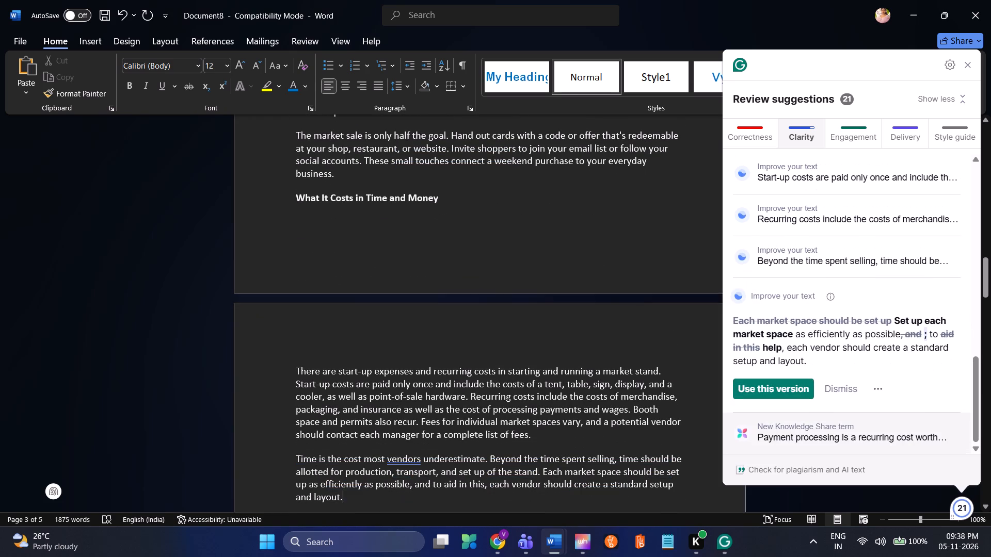
Accept clarity rewrites in the two opening sections: "matters because", "This feedback", "decisions beyond the market", "Application timelines", "Selling food", and "Understand your local health department's rules".
scroll(773, 353, up, 5)
click(773, 332)
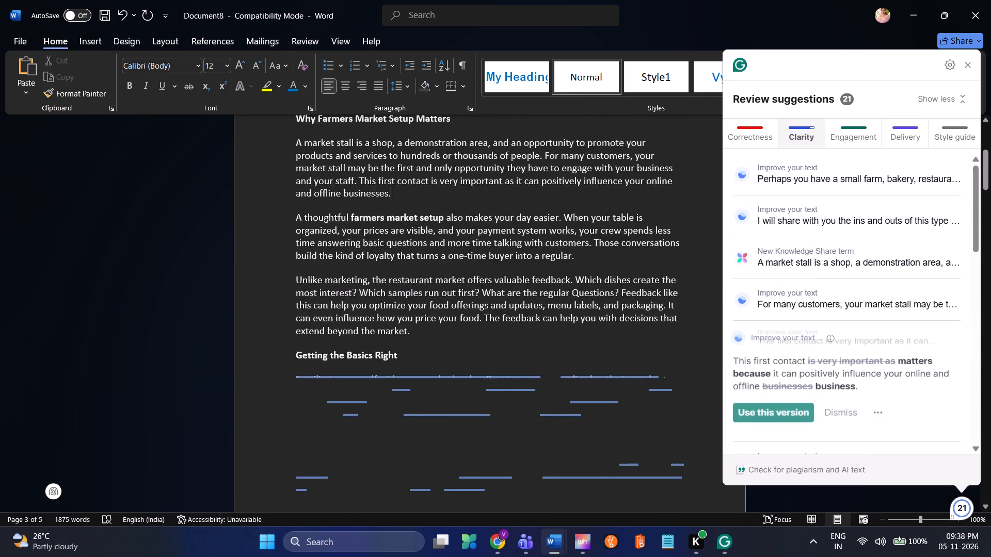
click(751, 419)
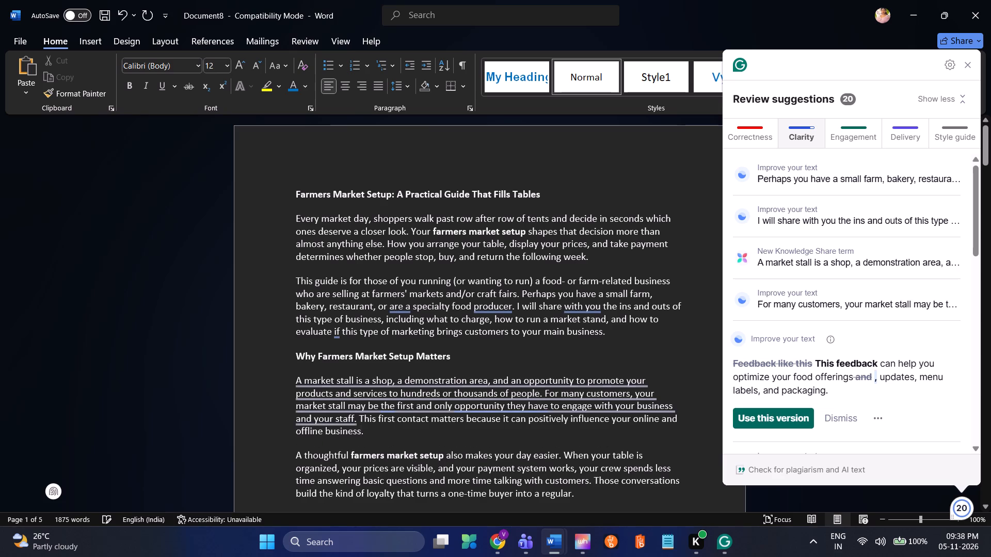
click(746, 411)
click(746, 411)
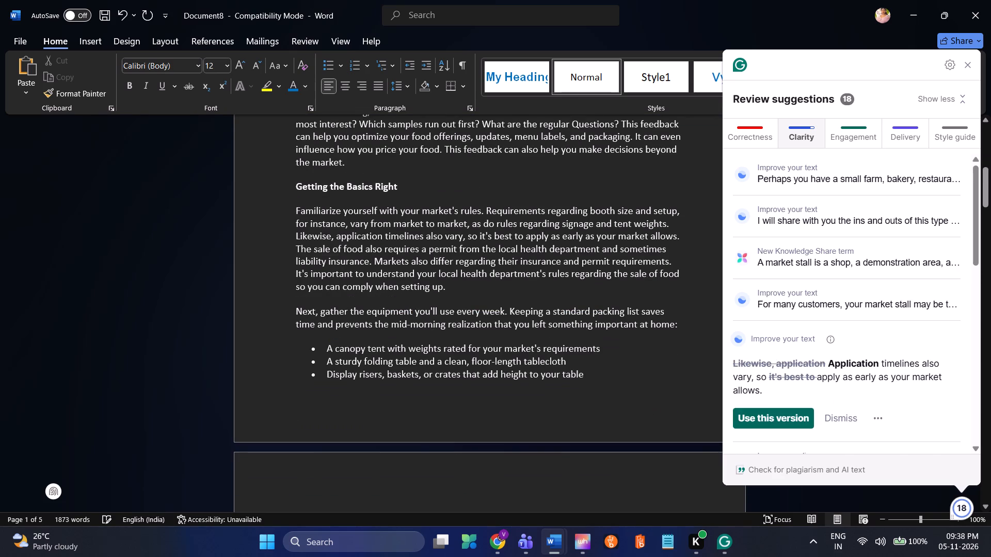
click(746, 414)
click(741, 389)
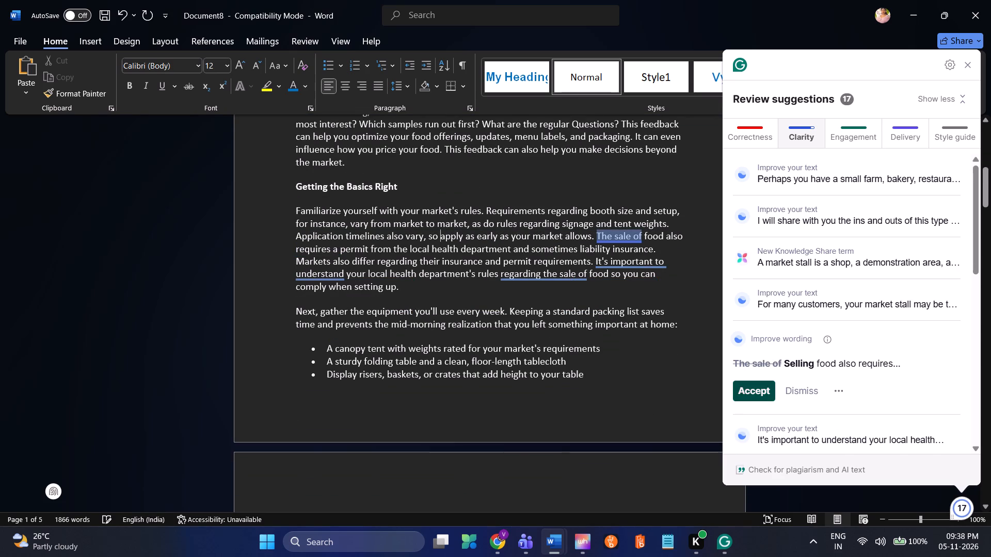
click(750, 412)
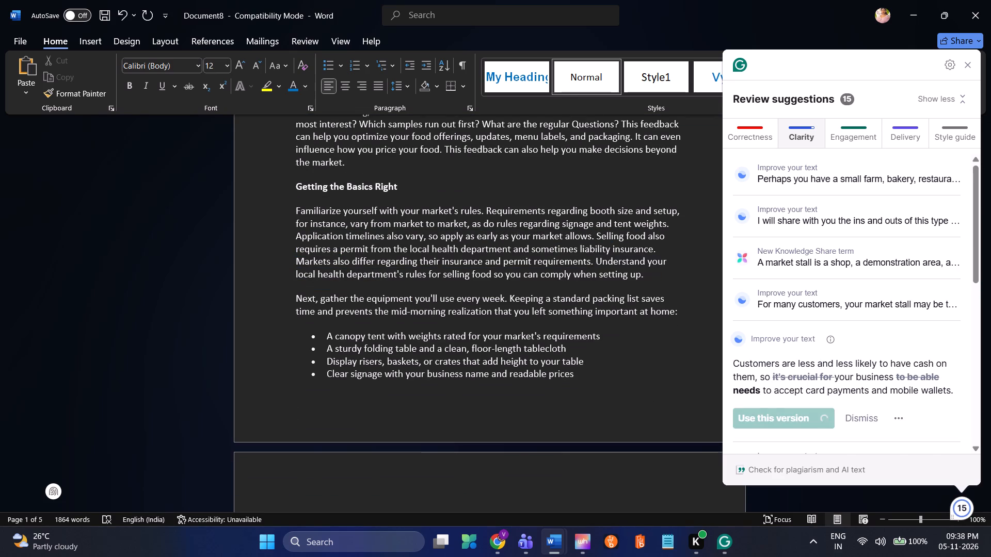
Accept clarity rewrites "your business needs to accept", "Ideally, the system", "plenty of space" and "instead of asking", and close the Grammarly suggestions.
click(754, 423)
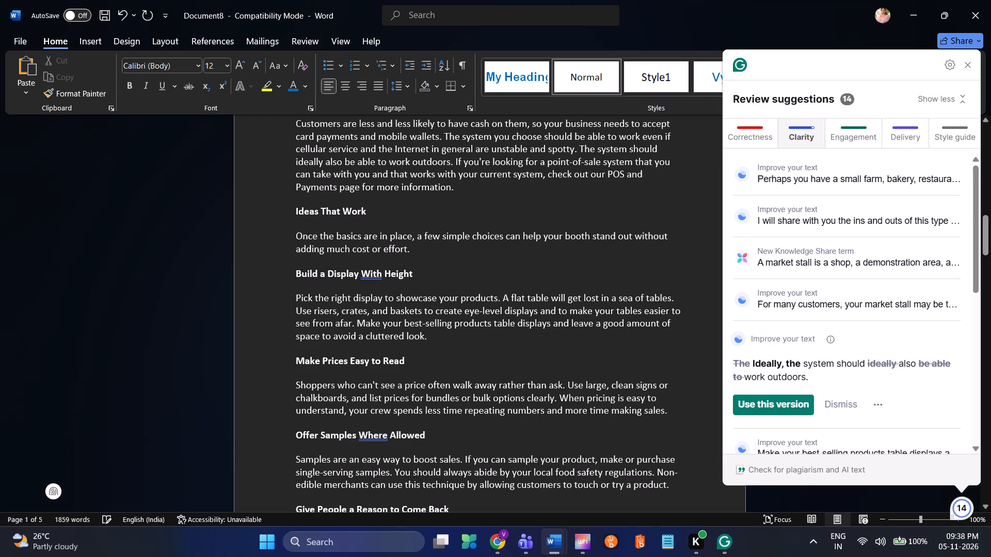
click(752, 411)
click(752, 423)
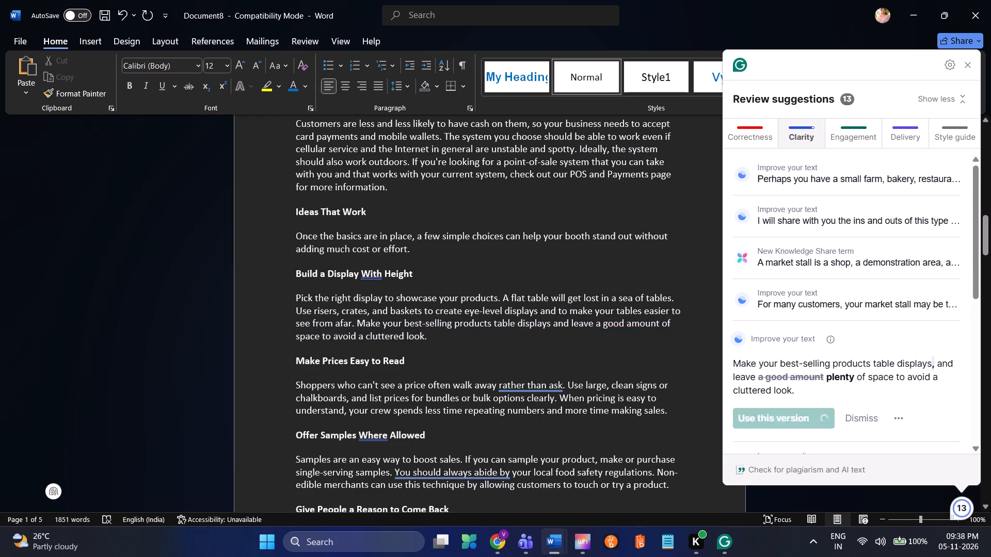
click(747, 391)
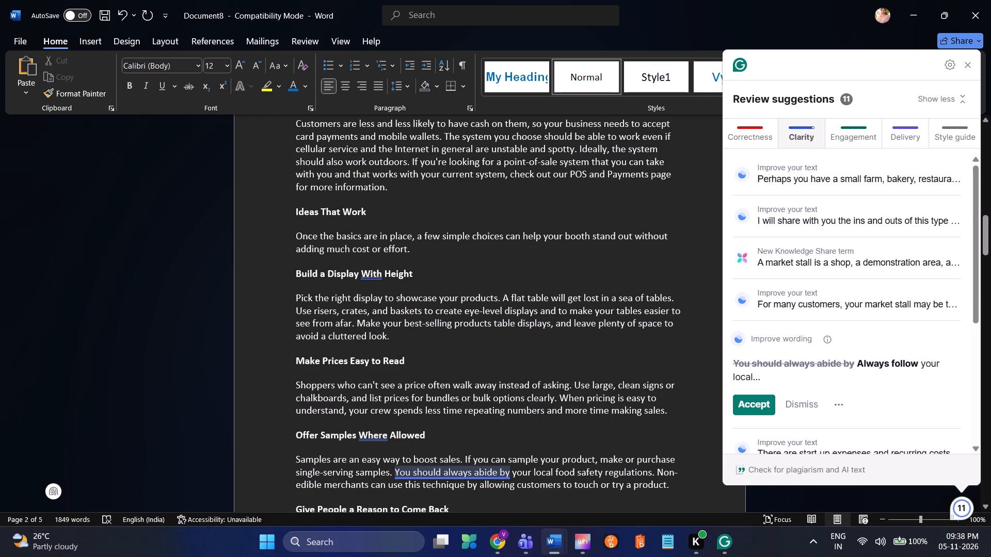
click(966, 65)
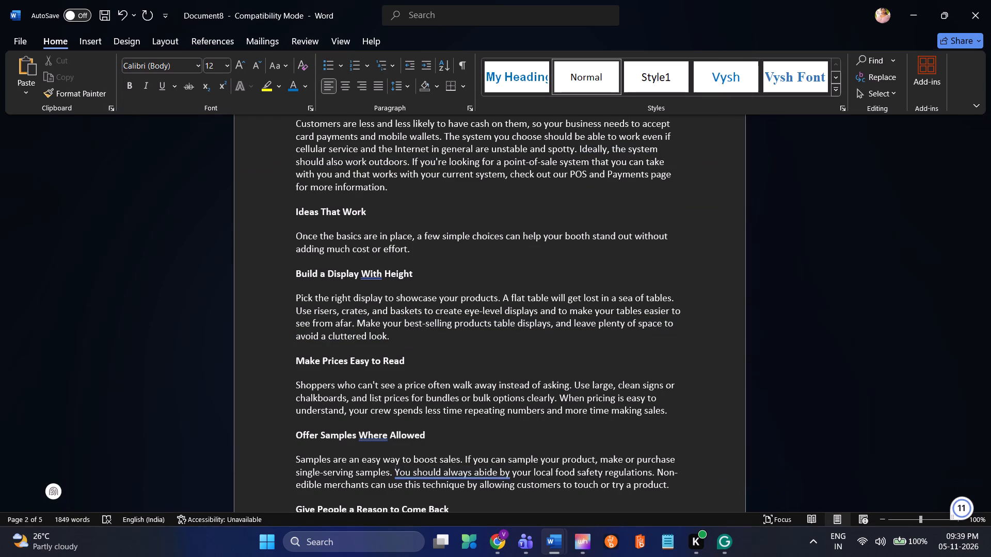
scroll(650, 302, up, 17)
key(ctrl+a)
key(ctrl+c)
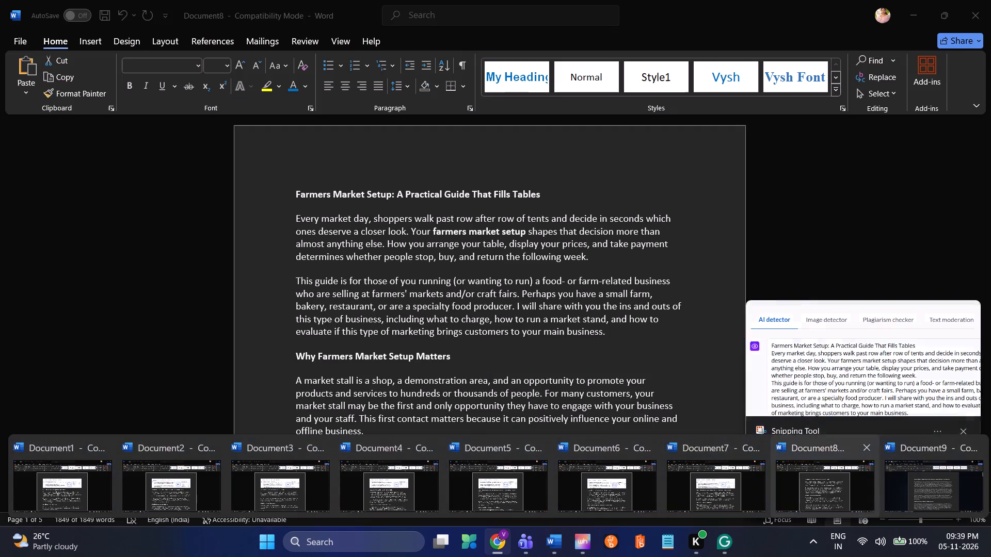
click(793, 479)
click(481, 328)
click(293, 184)
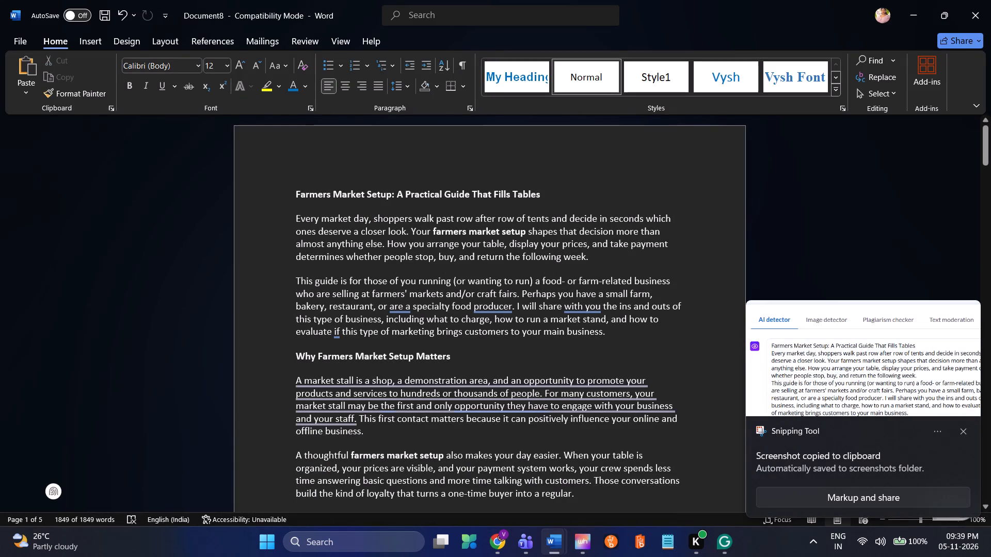
key(ctrl+v)
key(Return)
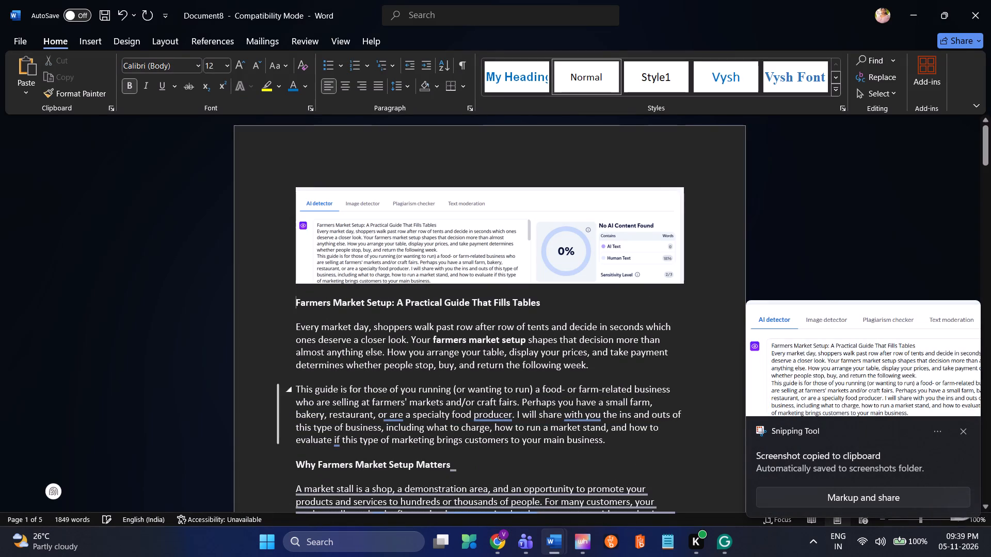
In Document9, accept Grammarly correctness fixes for the title's series comma, "rules", the comma before "causing confusion", and "beneficial".
click(908, 480)
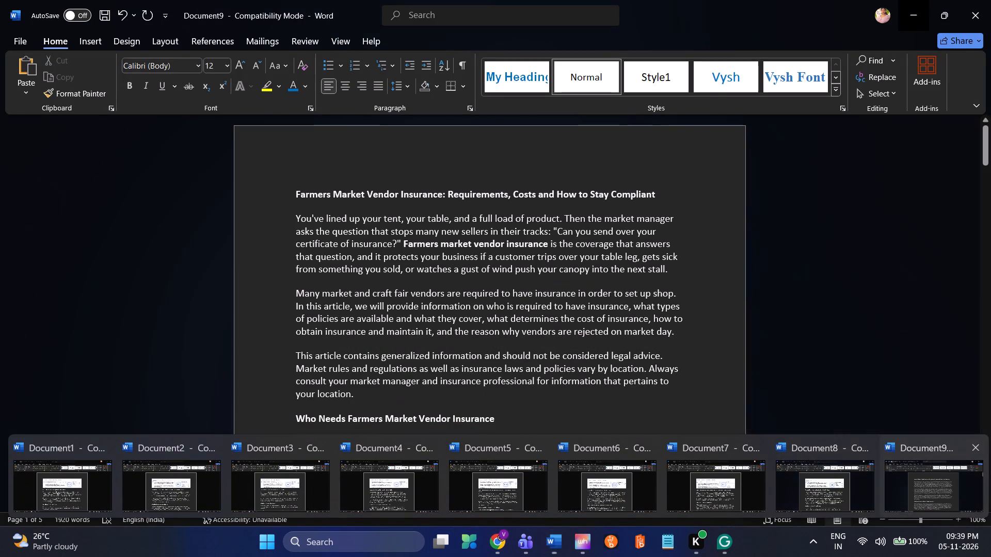
click(964, 431)
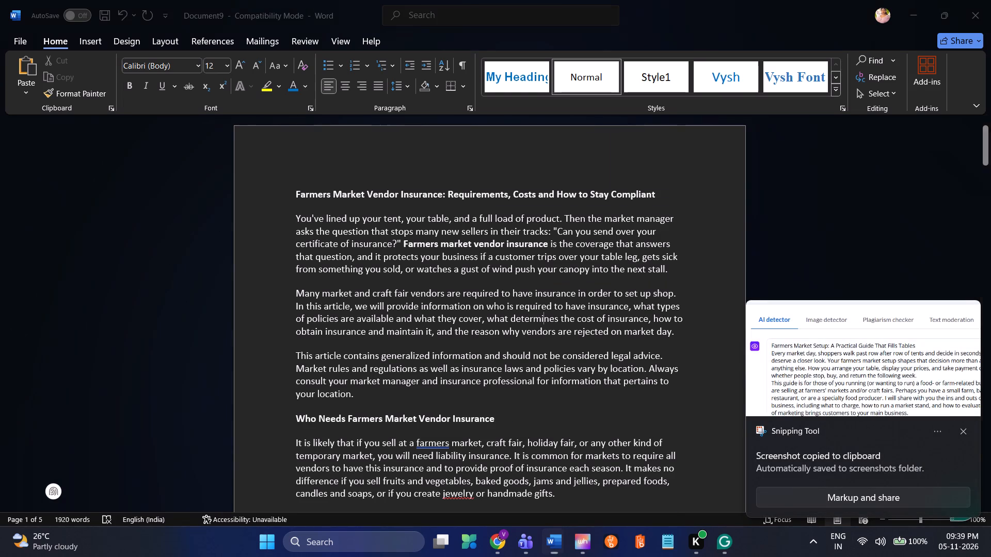
click(964, 507)
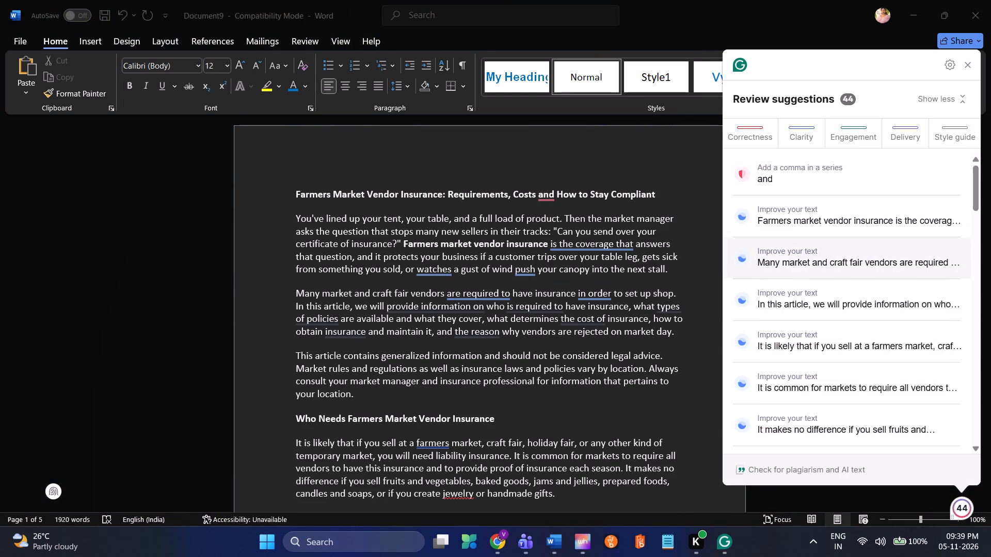
click(760, 127)
click(749, 224)
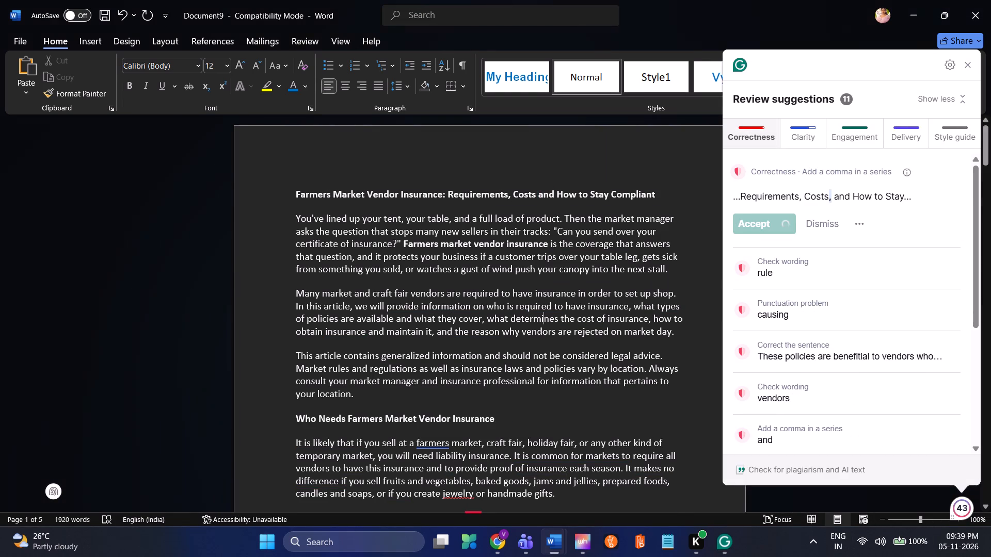
click(749, 224)
click(749, 224)
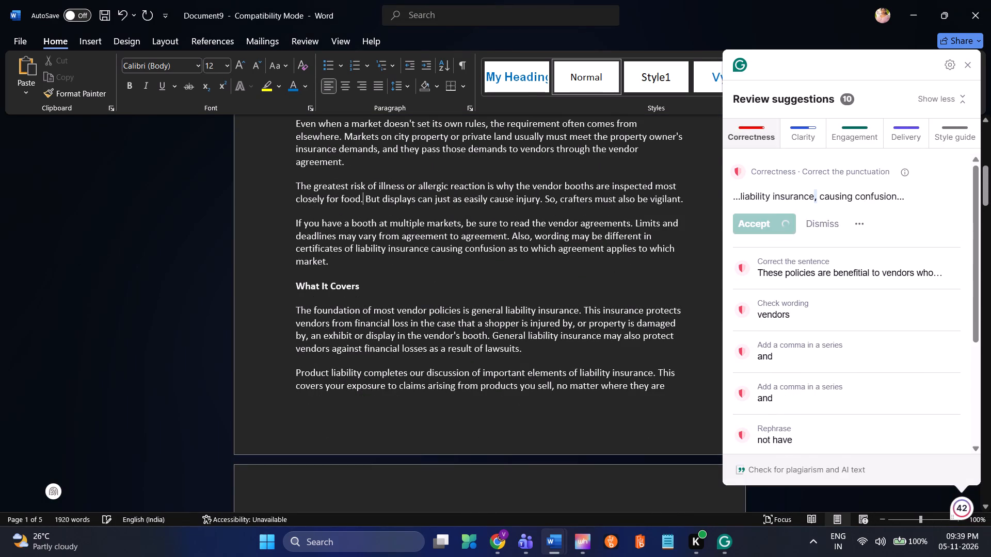
click(749, 236)
click(749, 236)
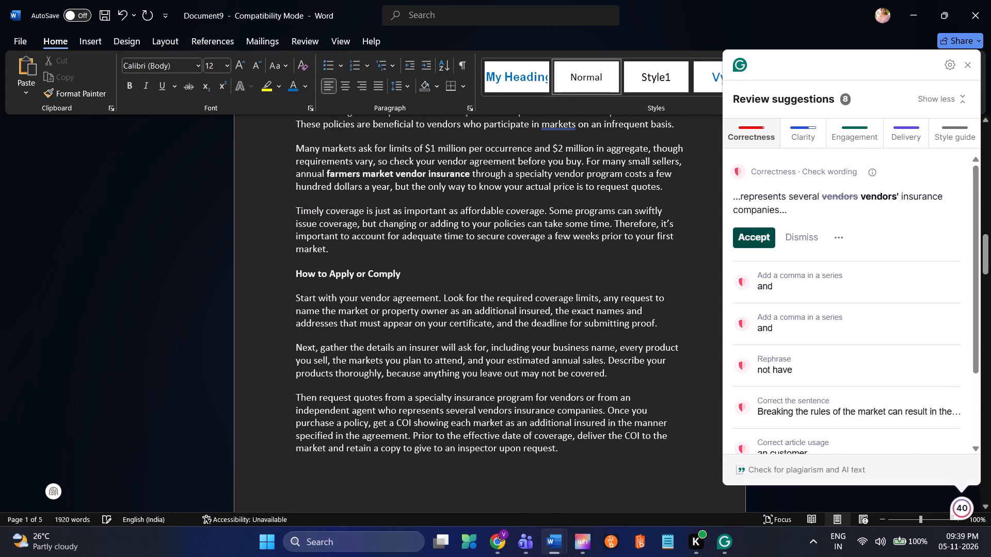
Accept the remaining Grammarly corrections, including "vendors'", the comma after "legal services", "canceling", "a customer", and deleting "law law".
click(745, 218)
click(745, 218)
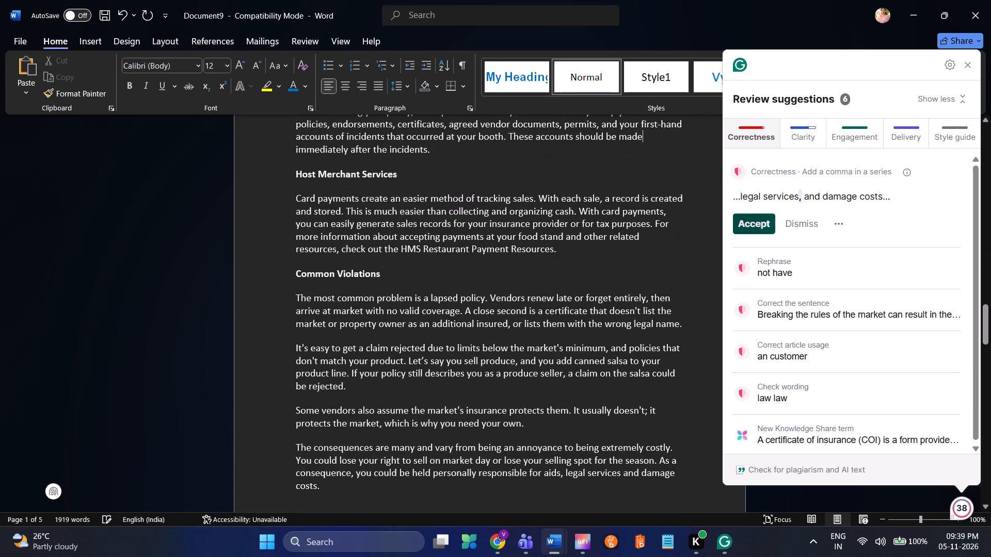
click(745, 218)
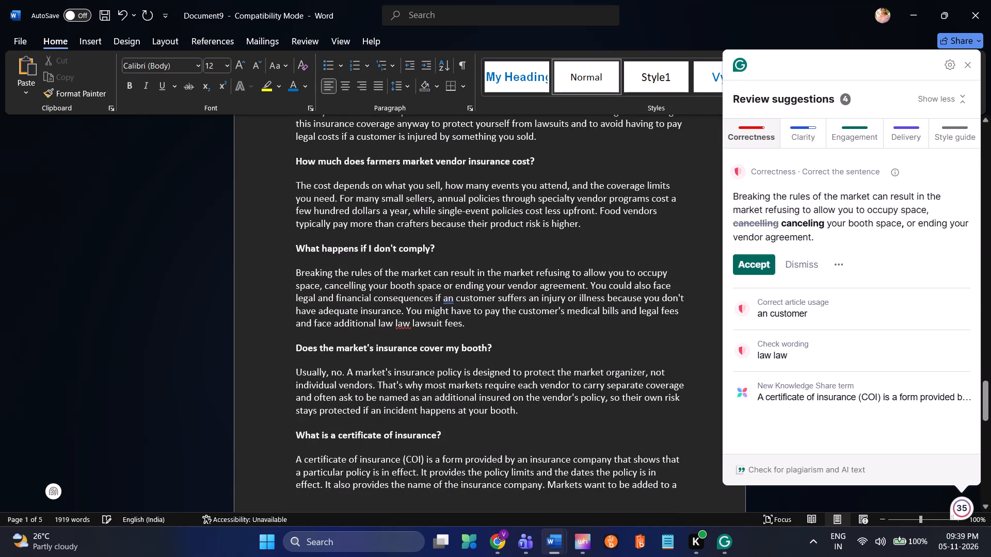
click(746, 262)
click(742, 227)
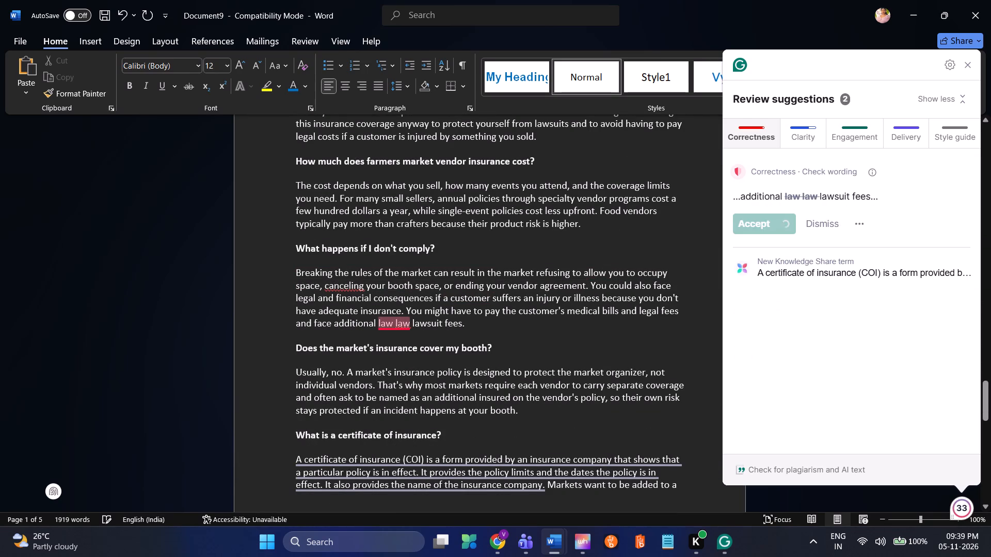
click(740, 225)
Accept Grammarly clarity rewrites in the FAQ: "an insurance company provides", "lists", "plus additional lawsuit costs", and "avoid paying legal costs".
scroll(637, 298, up, 7)
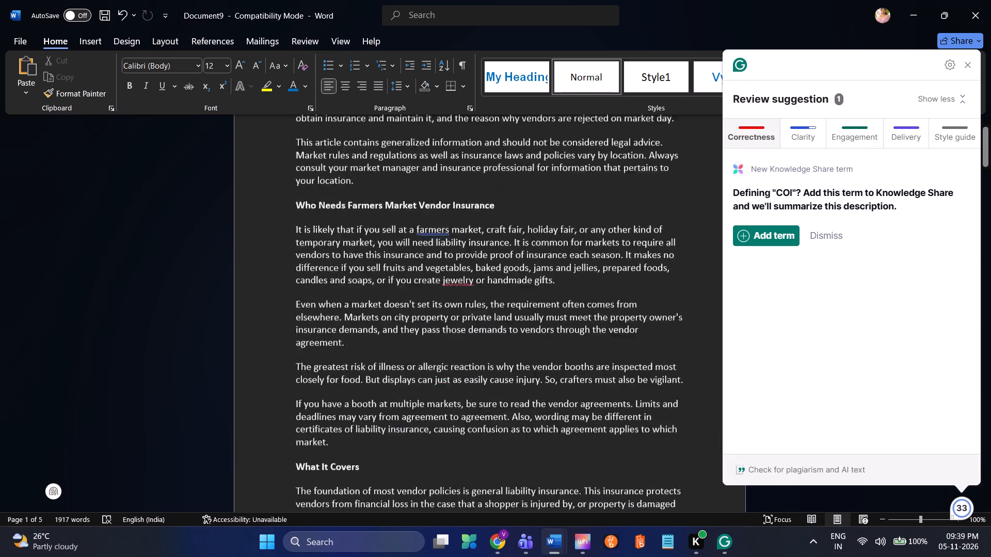
scroll(914, 134, up, 1)
click(800, 133)
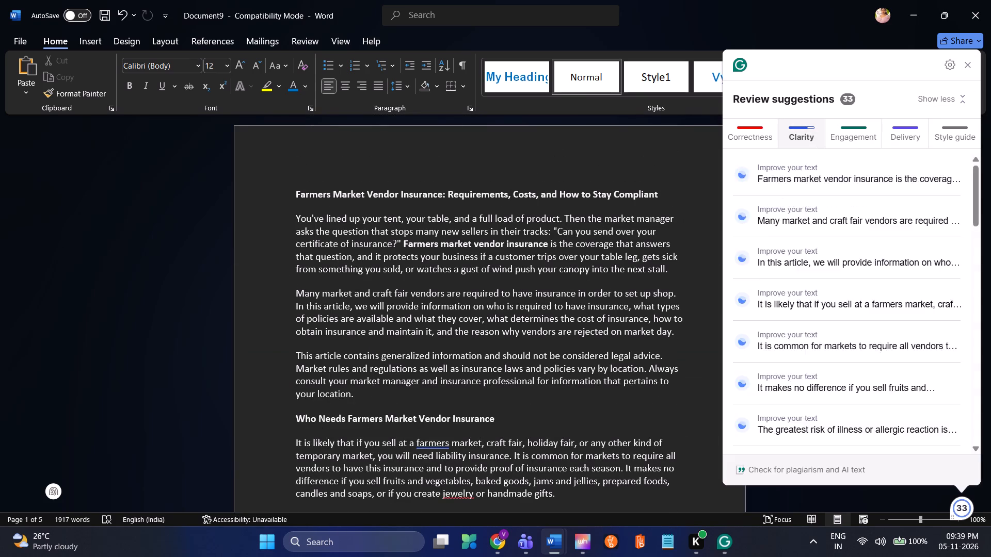
scroll(814, 342, down, 4)
click(781, 382)
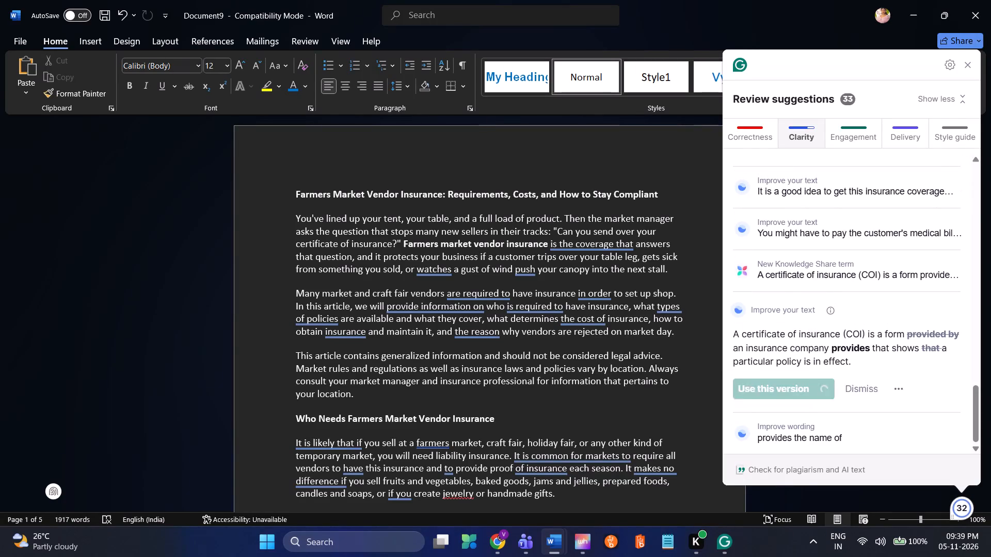
click(770, 429)
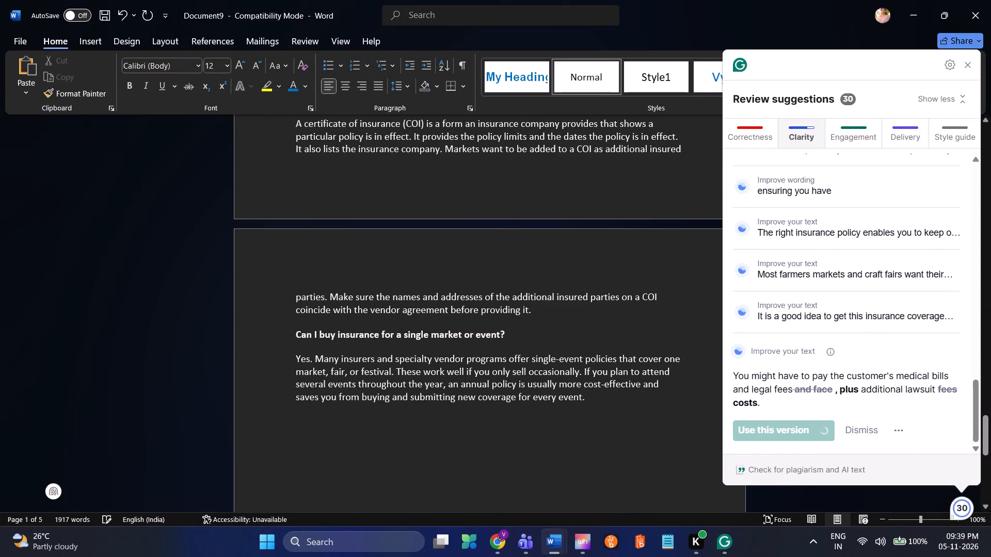
click(765, 432)
click(765, 432)
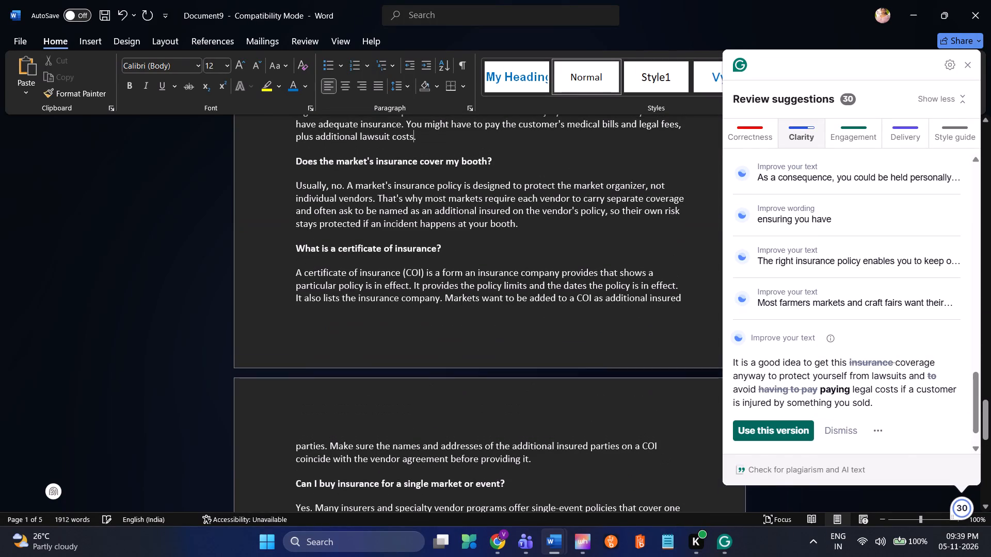
click(765, 432)
Accept clarity rewrites "having the right insurance" and "lets you keep selling" in the Conclusion, and "require vendors to have" in the first FAQ answer.
click(776, 249)
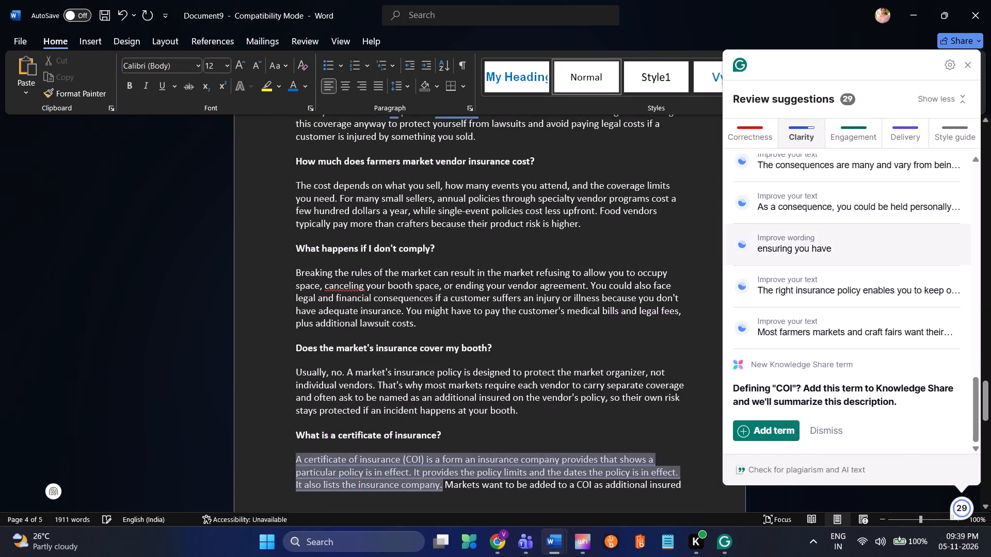
click(760, 312)
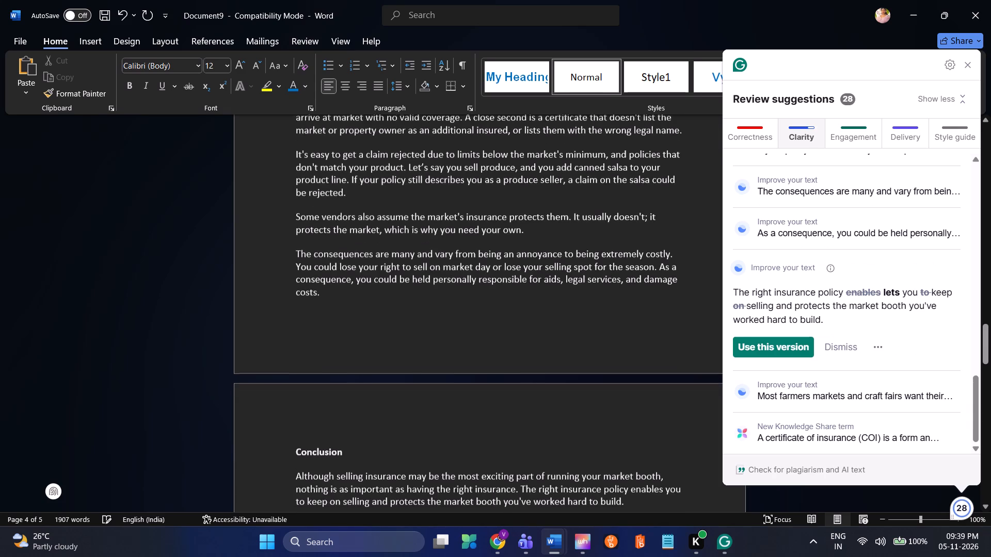
click(761, 344)
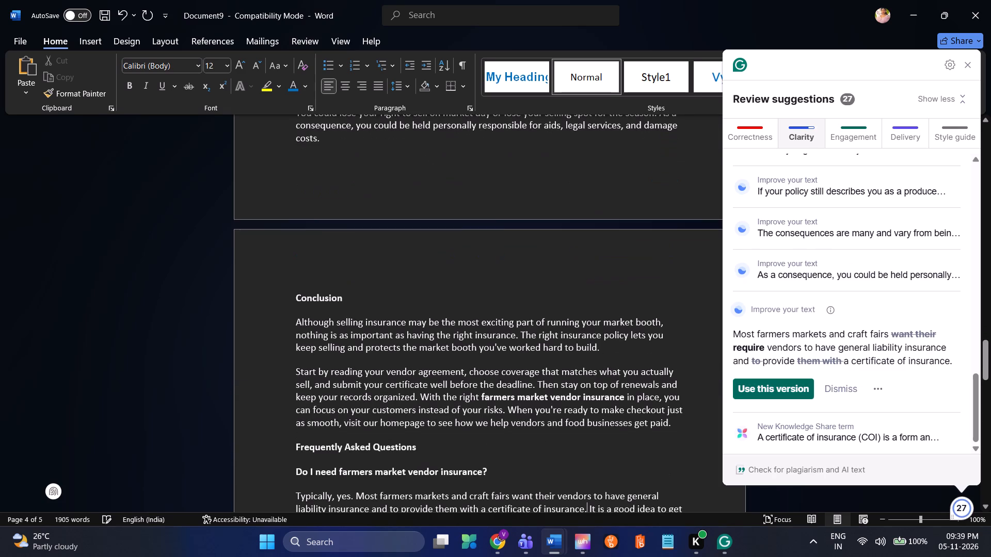
click(761, 383)
Accept clarity rewrites "confusing", "if a shopper" and "from lawsuits", and open the suggestion on certificate wording.
scroll(791, 285, up, 5)
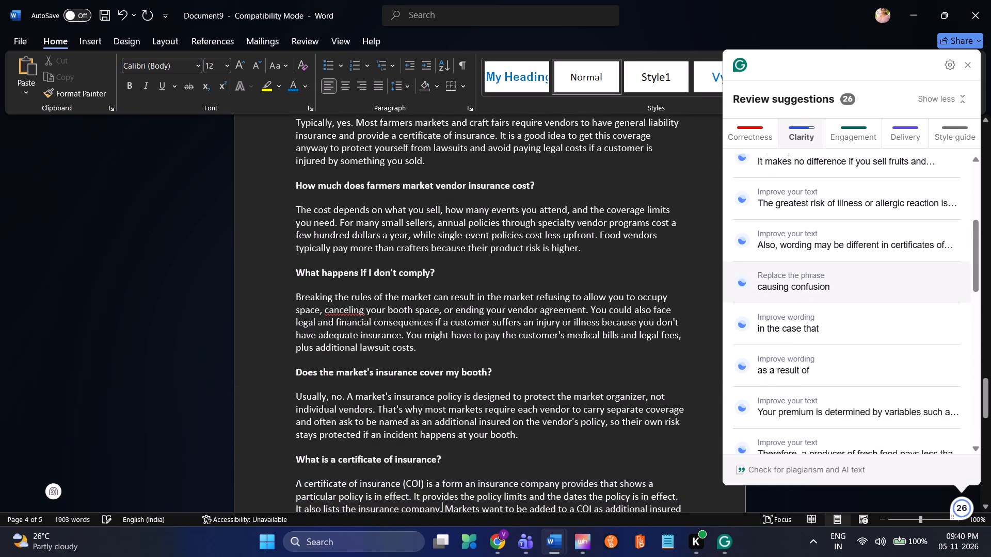
click(779, 289)
click(745, 351)
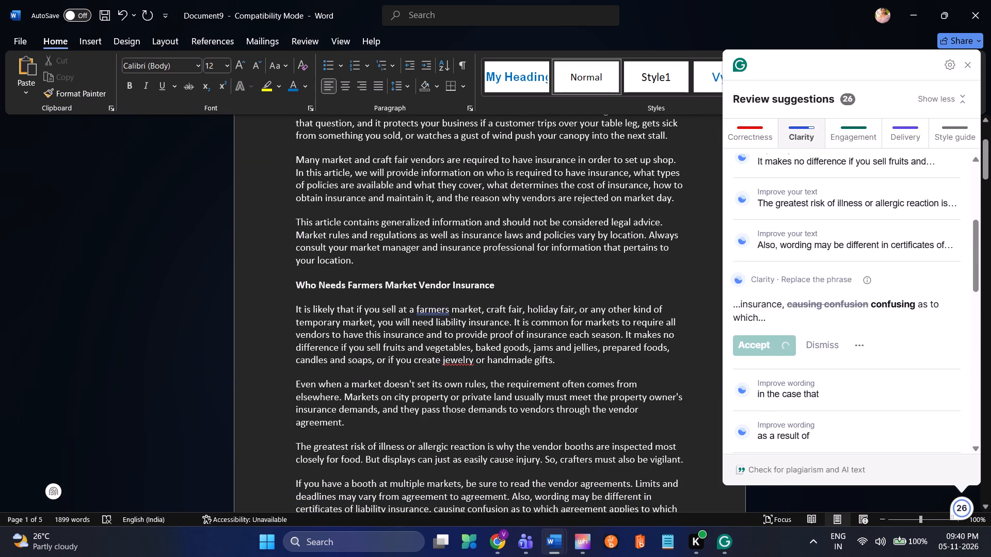
click(749, 325)
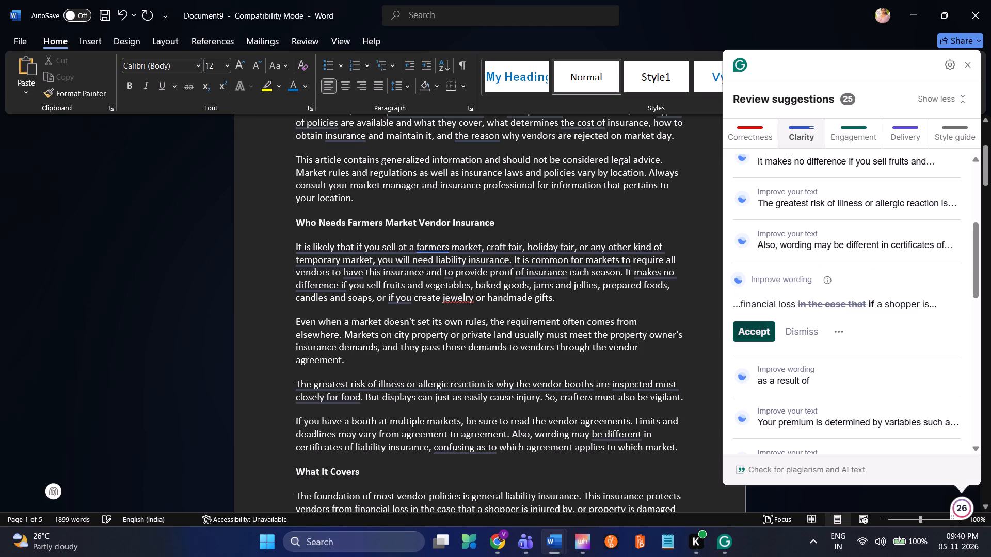
click(749, 334)
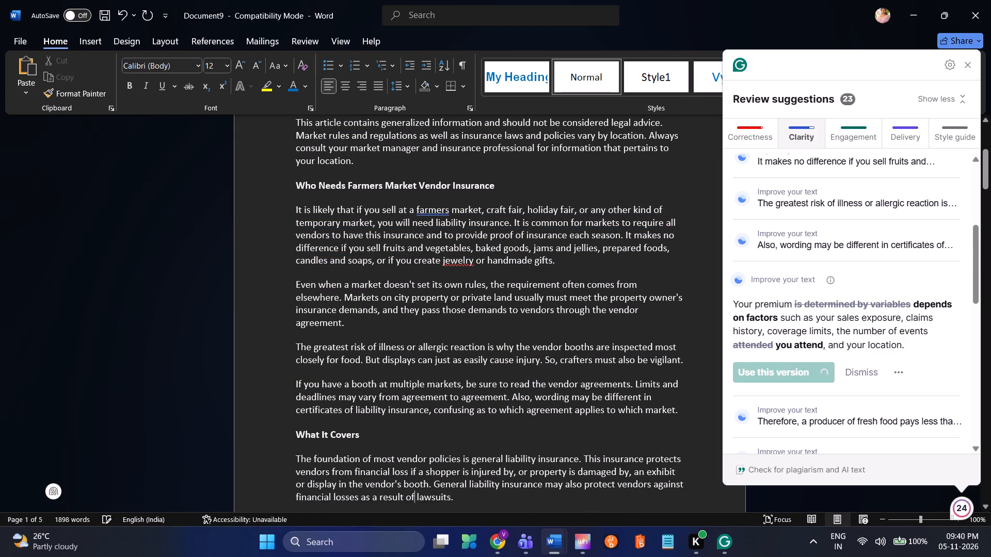
click(773, 250)
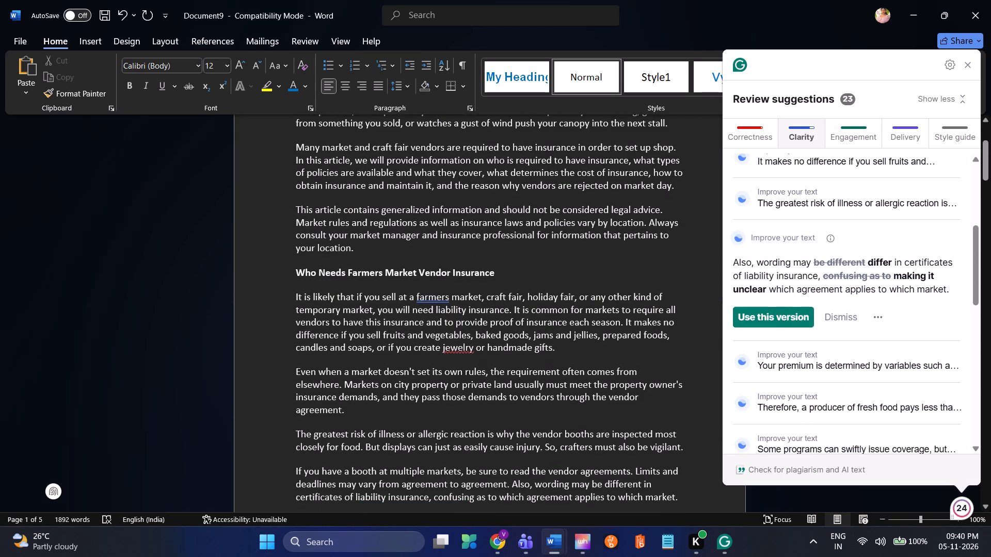
Accept clarity rewrites in the opening sections: "answers that question", "must have insurance to set up shop", and "If you sell… you will likely need".
scroll(773, 177, up, 7)
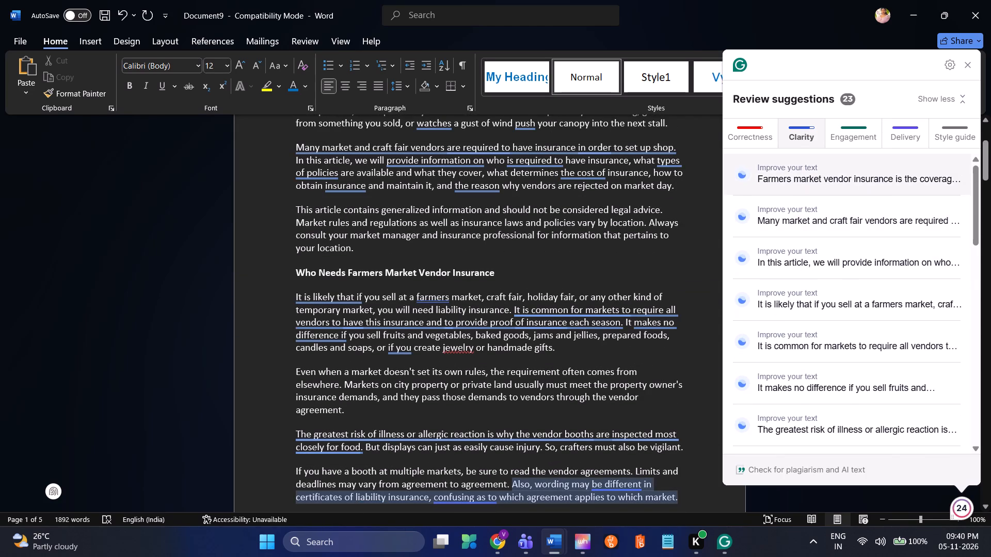
click(761, 175)
click(760, 272)
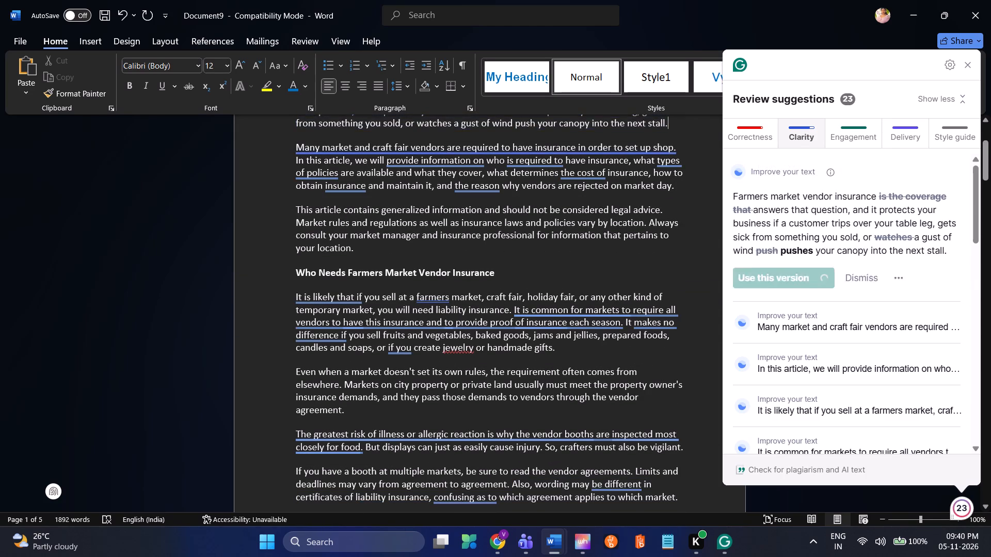
click(748, 239)
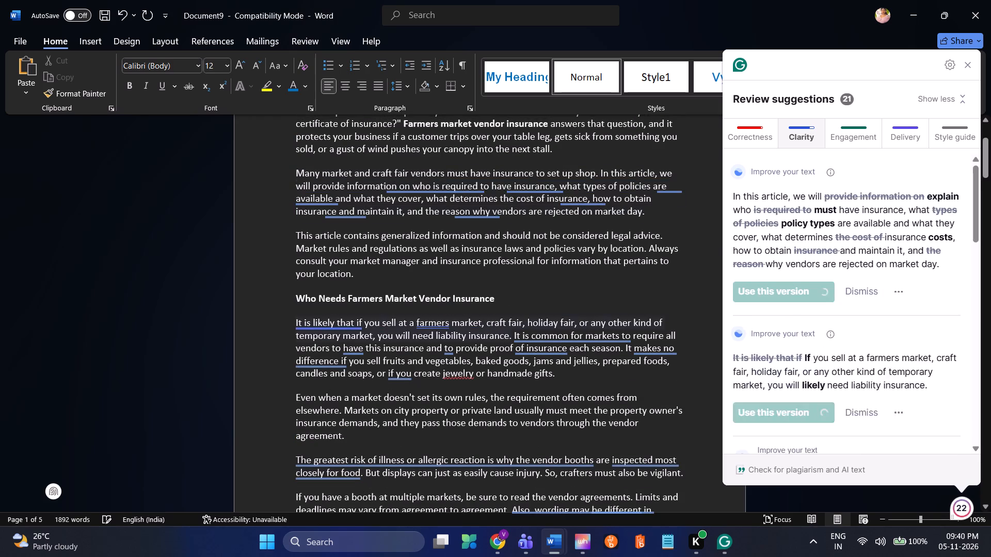
click(749, 289)
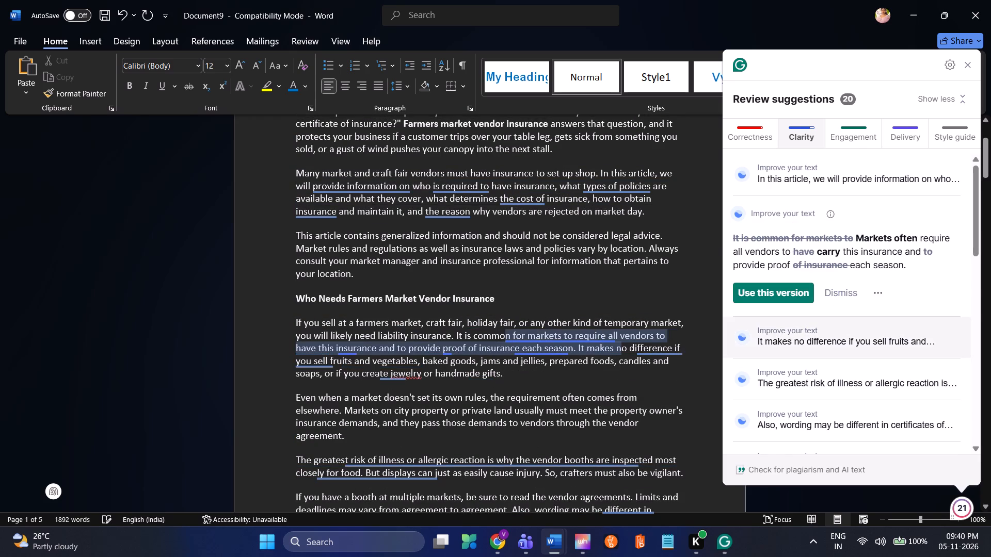
Accept clarity rewrites "It doesn't matter whether", "differ… making it unclear", "Your premium depends on factors", and "a fresh food producer".
click(750, 342)
click(747, 344)
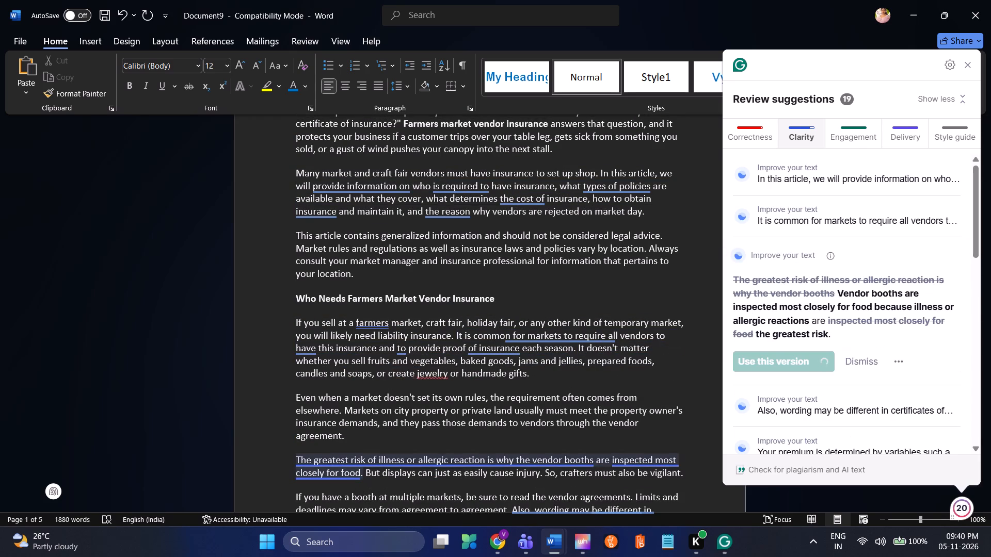
click(760, 400)
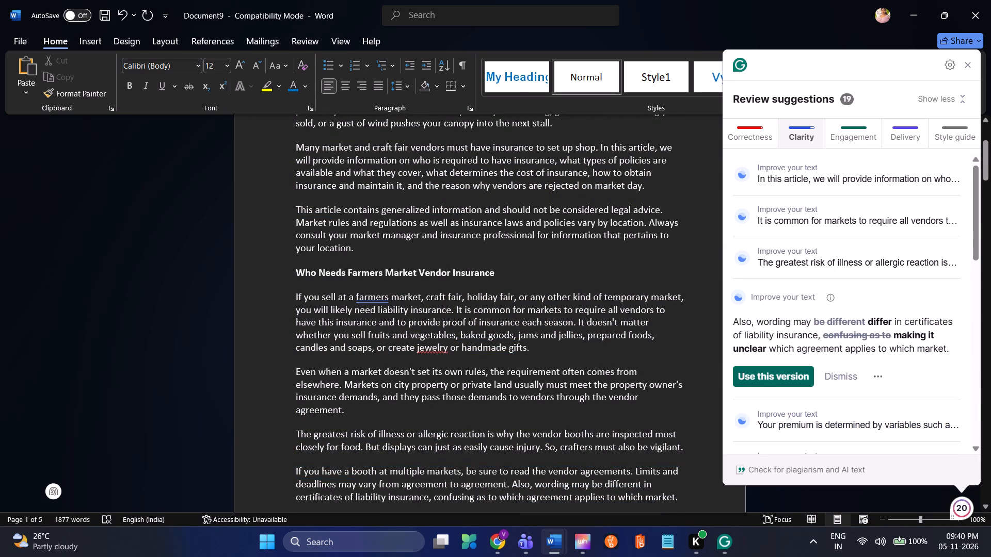
click(752, 380)
click(752, 380)
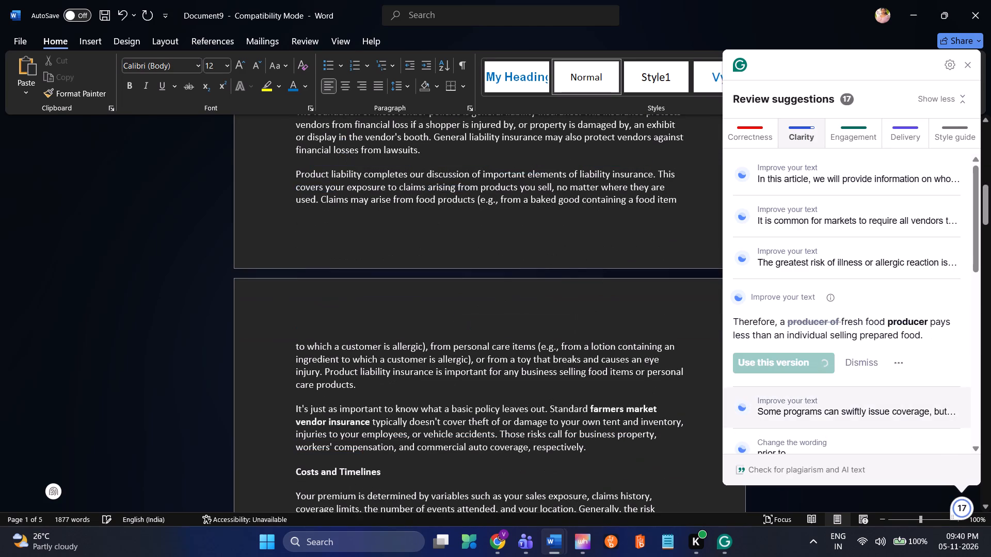
click(746, 362)
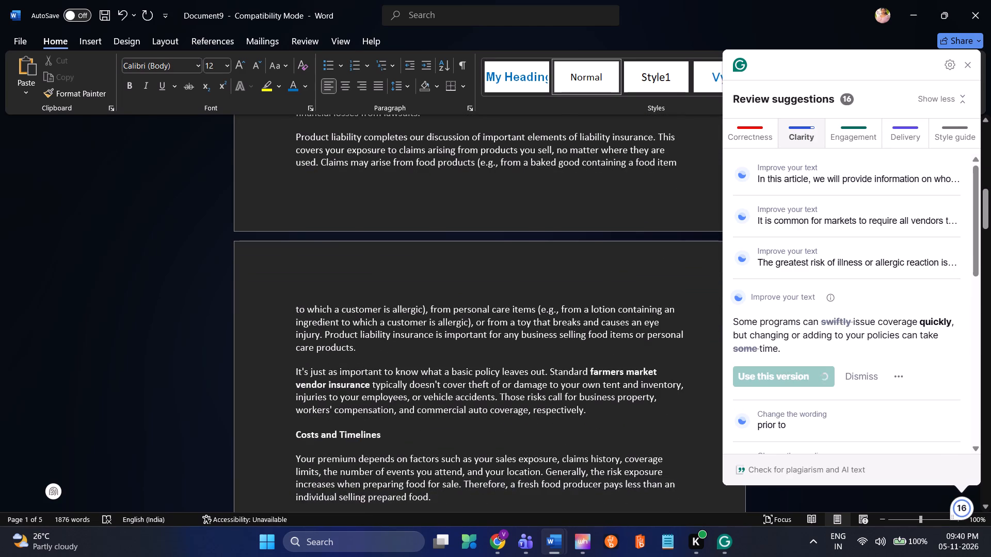
Accept clarity rewrites "issue coverage quickly", "before your first" and "Before the effective" in the coverage timing and certificate passages.
click(746, 366)
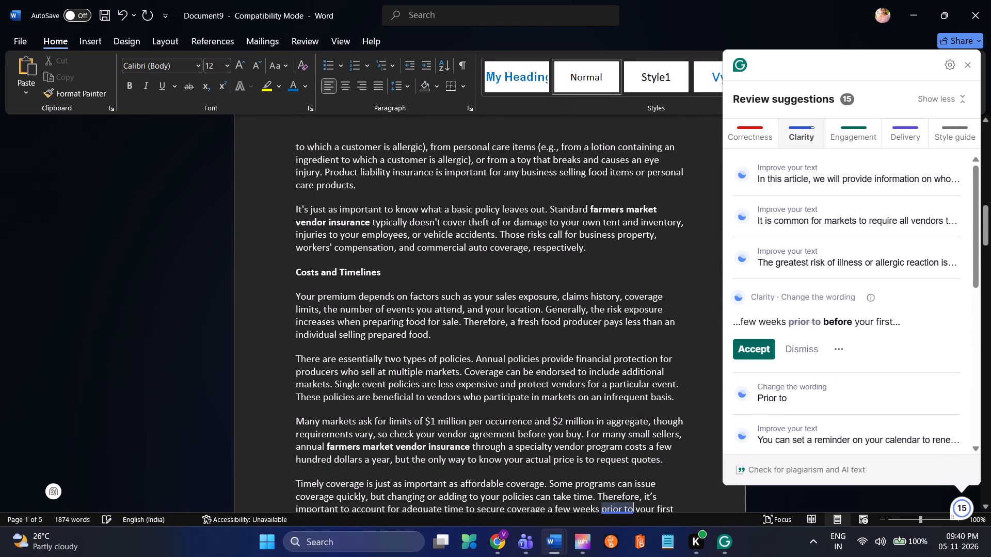
click(743, 349)
click(743, 349)
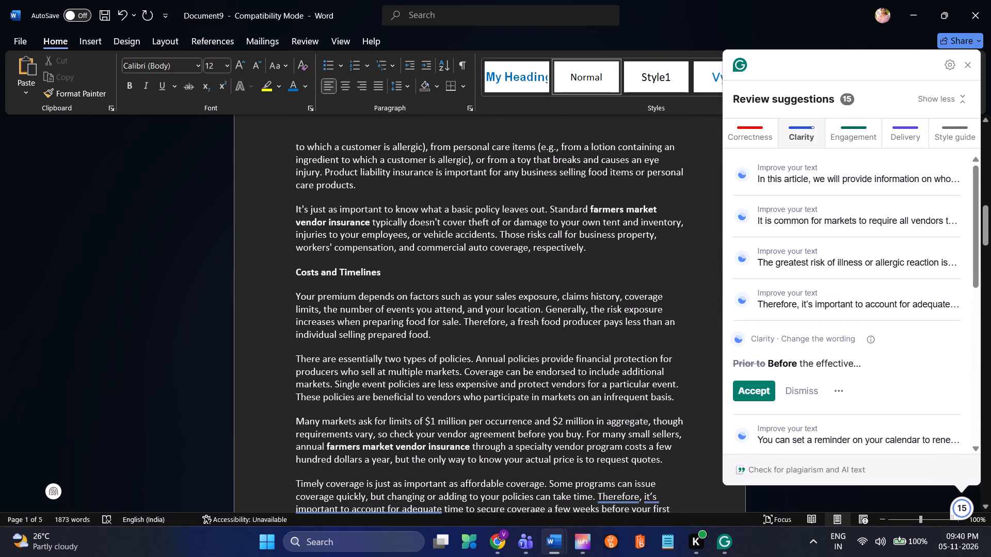
click(747, 385)
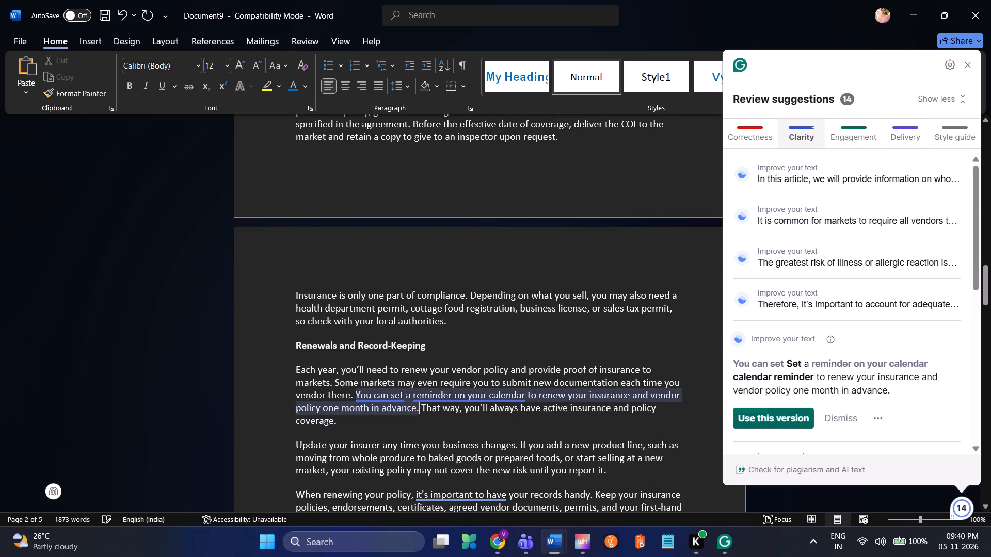
Accept clarity rewrites "Set a calendar reminder", "keep your records" and "Write these accounts immediately" in Renewals and Record-Keeping.
click(748, 411)
click(746, 413)
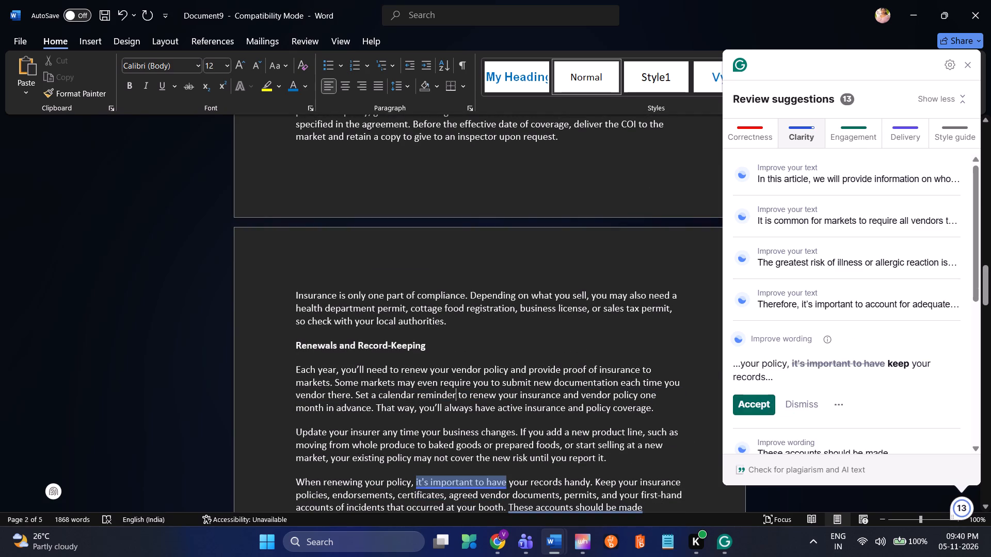
click(746, 413)
click(746, 413)
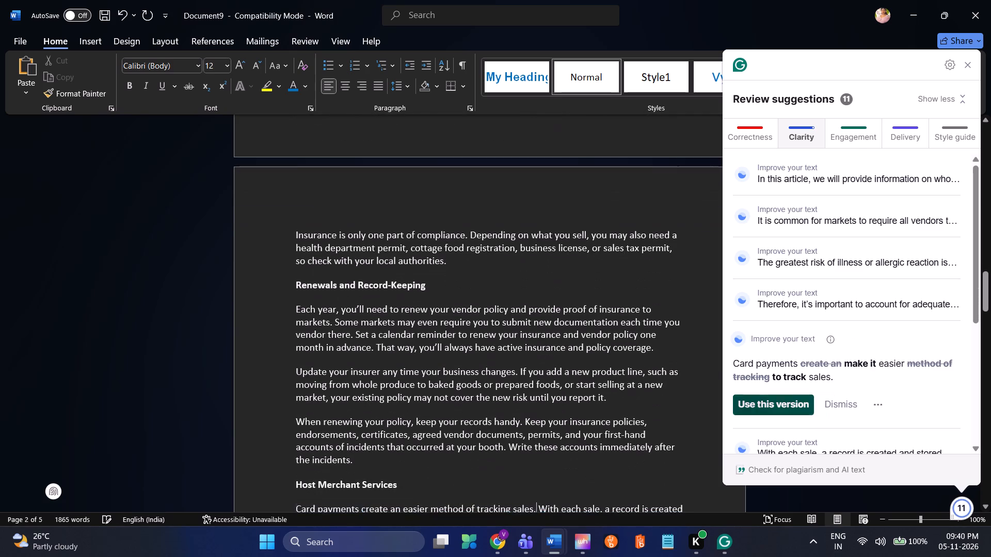
Accept rewrites on tracking card sales, stored sale records, claim rejection and "the market could reject", and close the Grammarly suggestions.
click(759, 276)
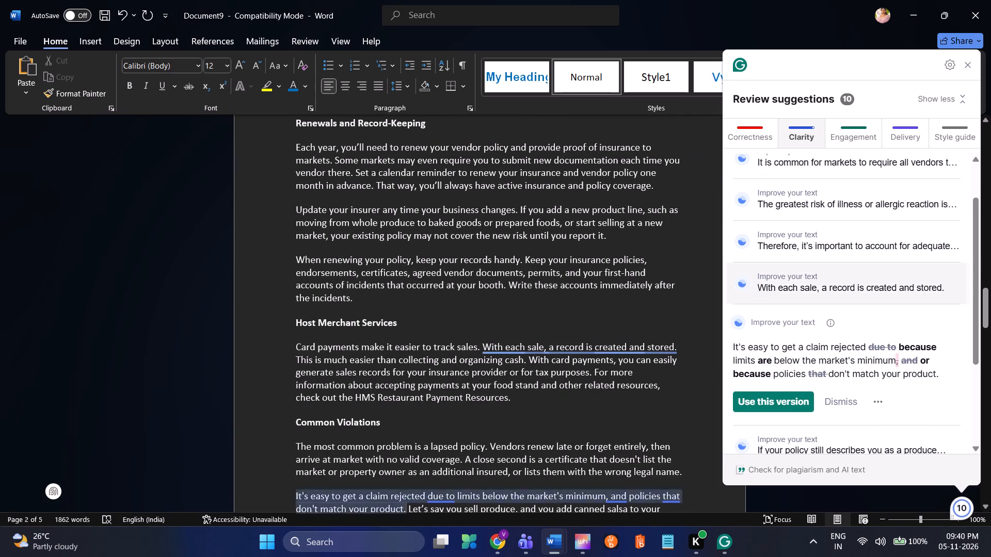
click(757, 343)
click(759, 363)
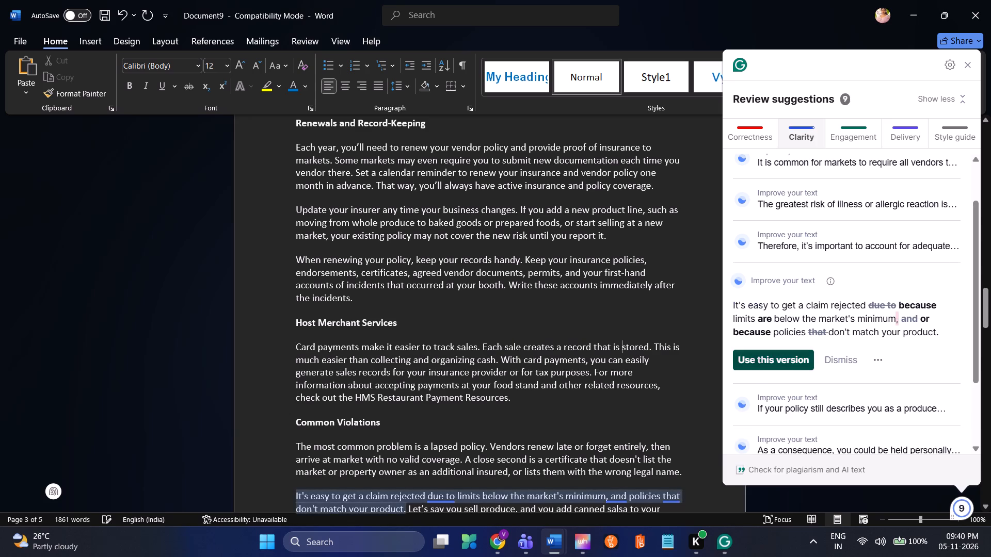
click(756, 364)
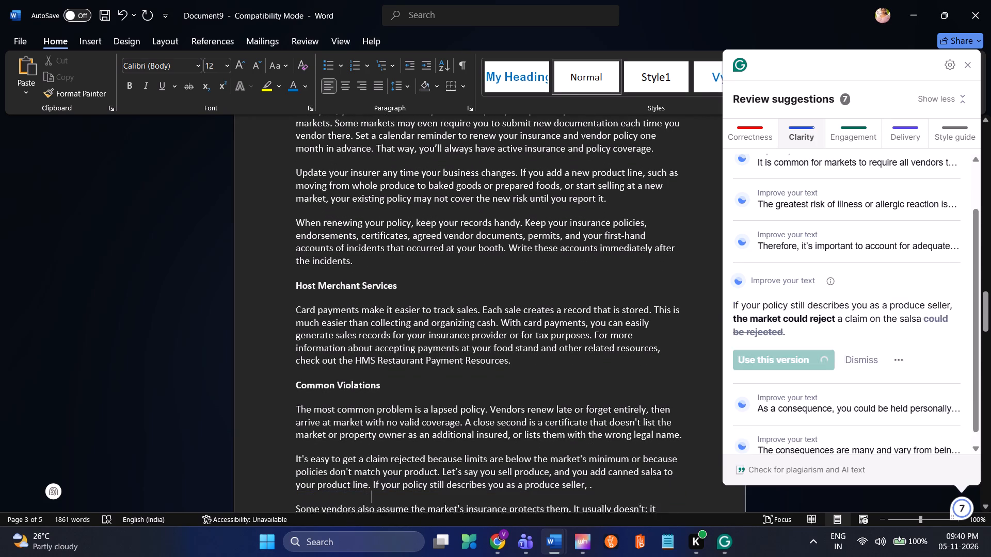
scroll(761, 413, down, 2)
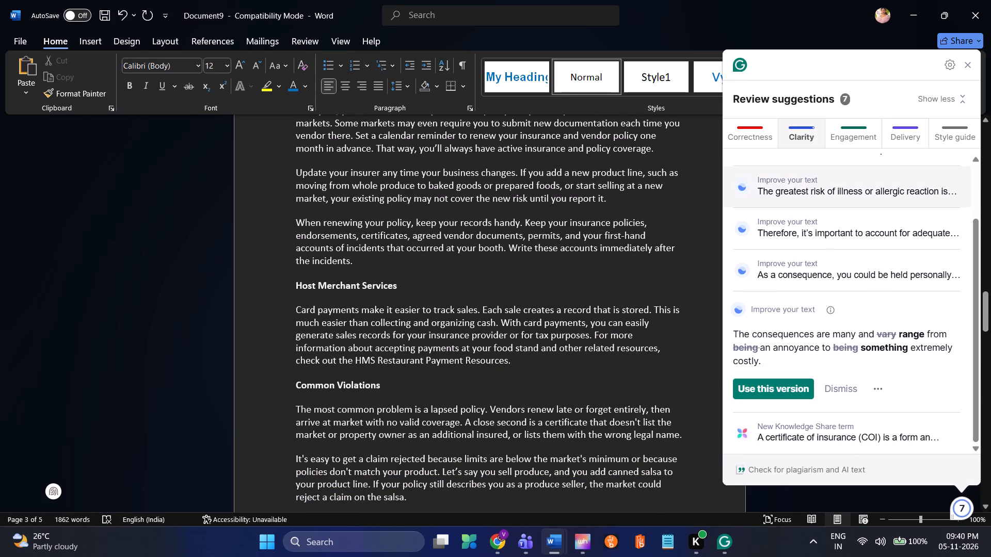
click(965, 67)
Copy the whole Farmers Market Vendor Insurance article from Document9.
scroll(629, 281, up, 1)
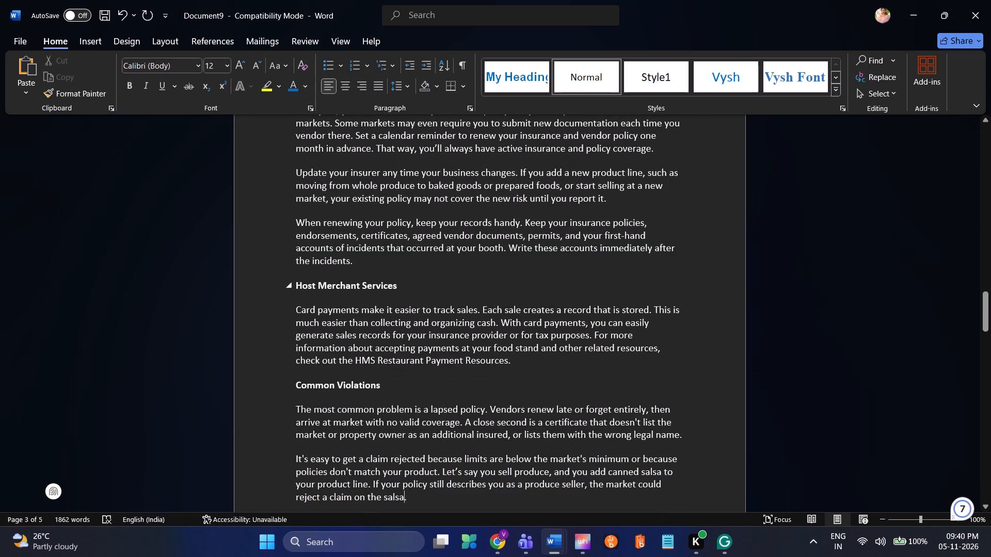